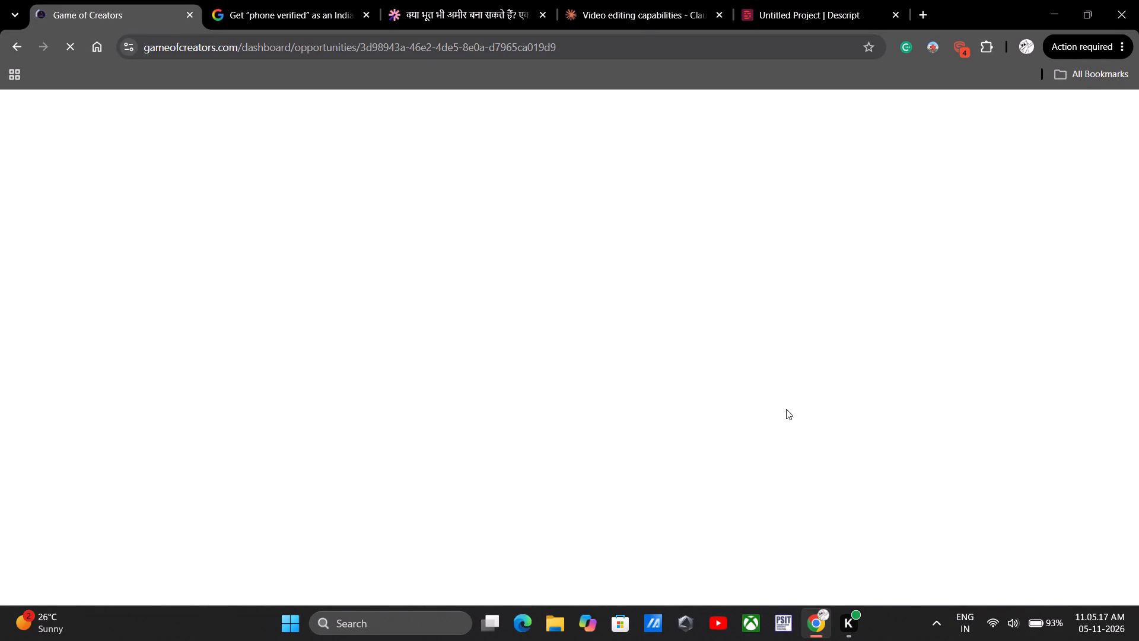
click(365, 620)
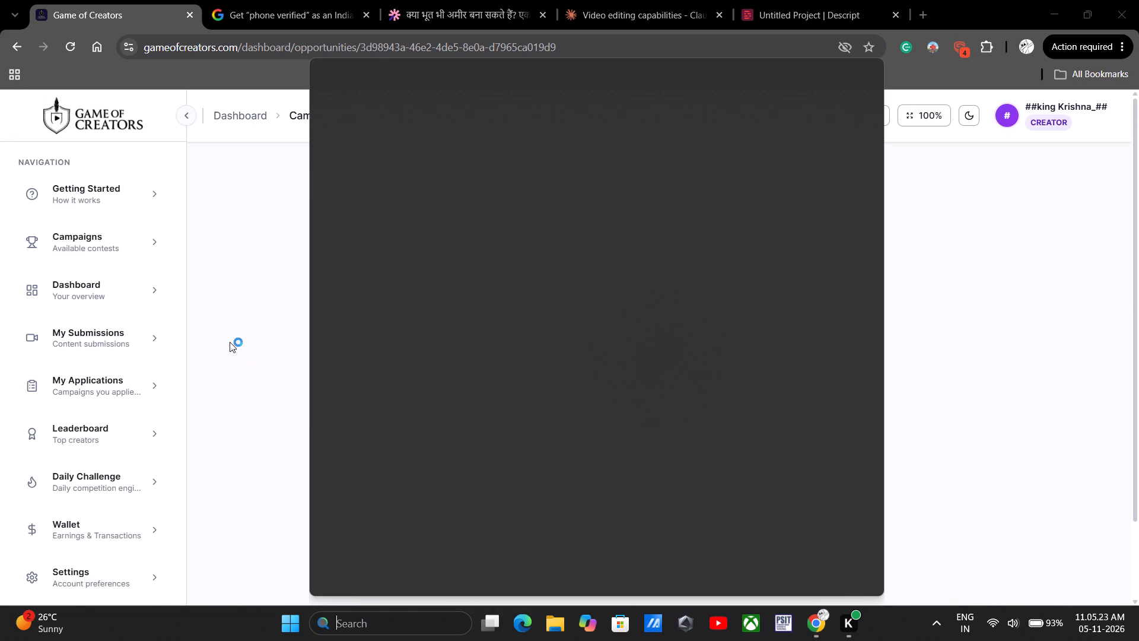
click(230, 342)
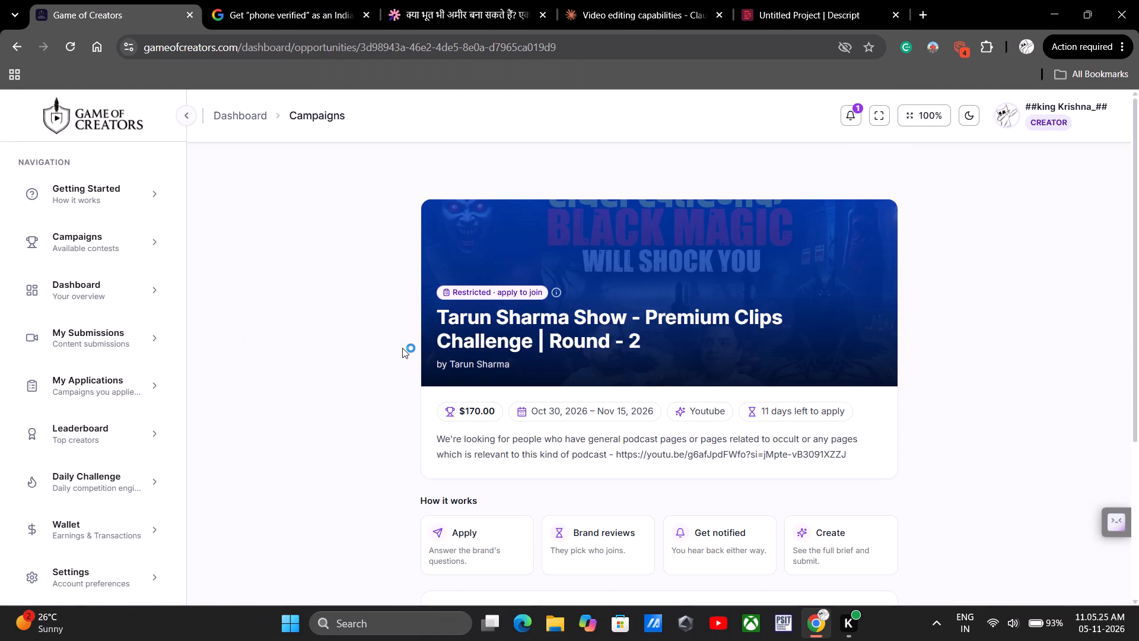
Examine the Premium Clips Challenge Round 2 campaign's details, description and application form.
scroll(402, 348, down, 6)
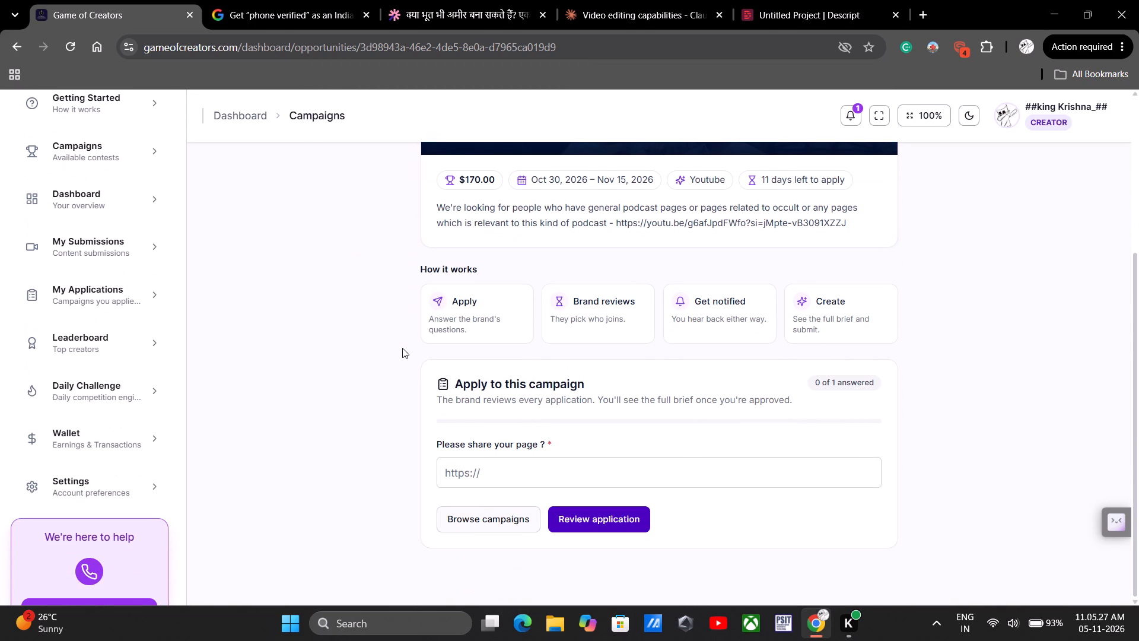
scroll(402, 348, up, 6)
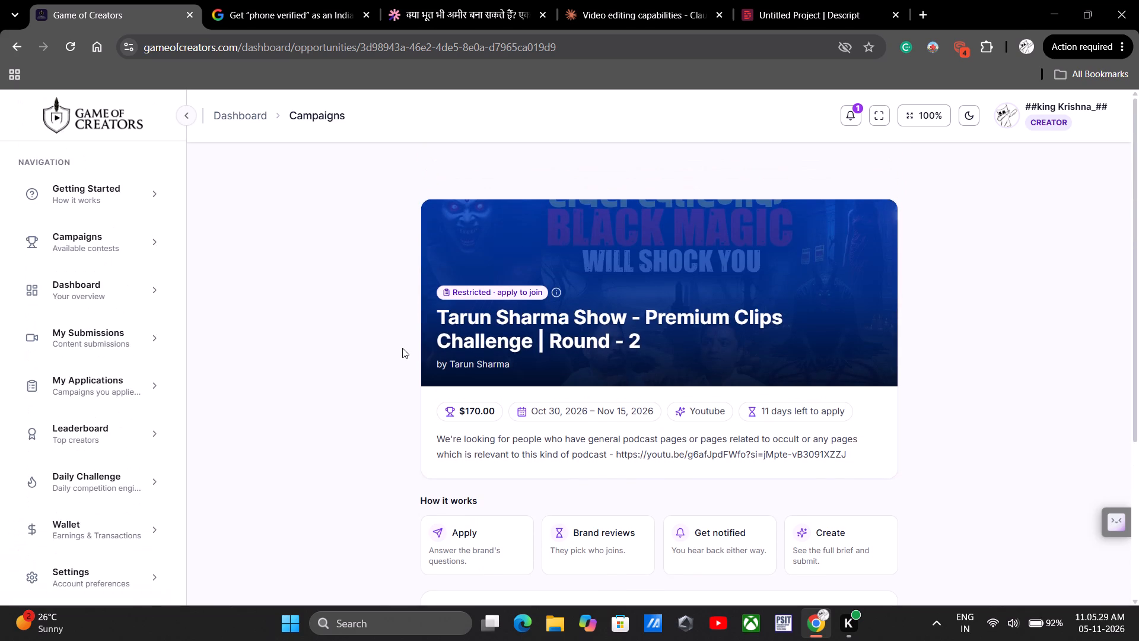
scroll(402, 348, up, 1)
scroll(402, 348, down, 4)
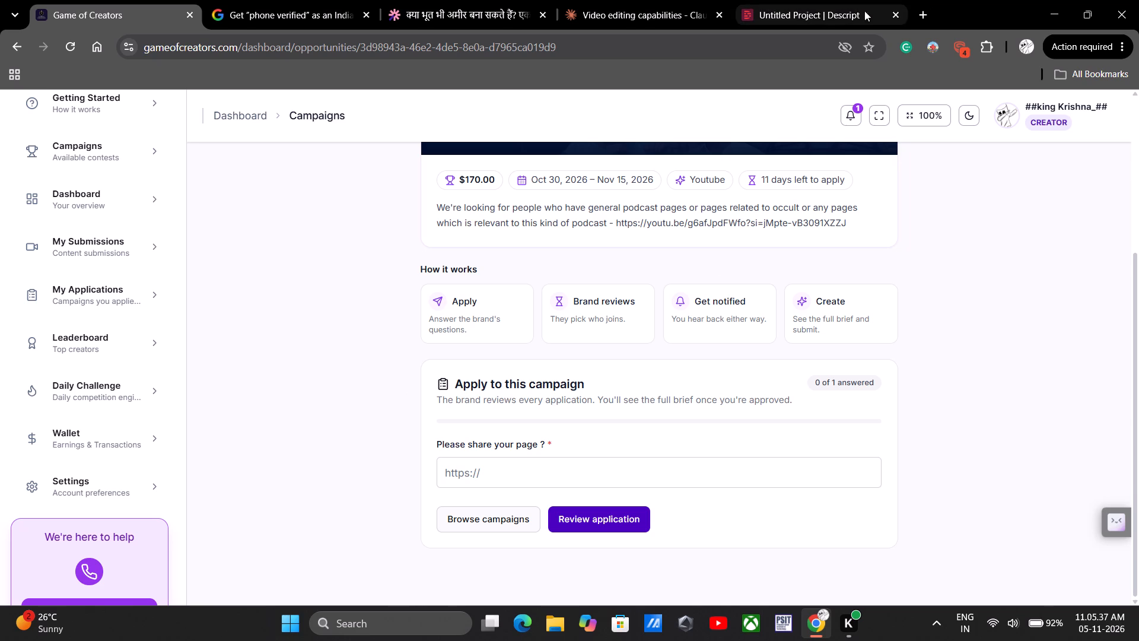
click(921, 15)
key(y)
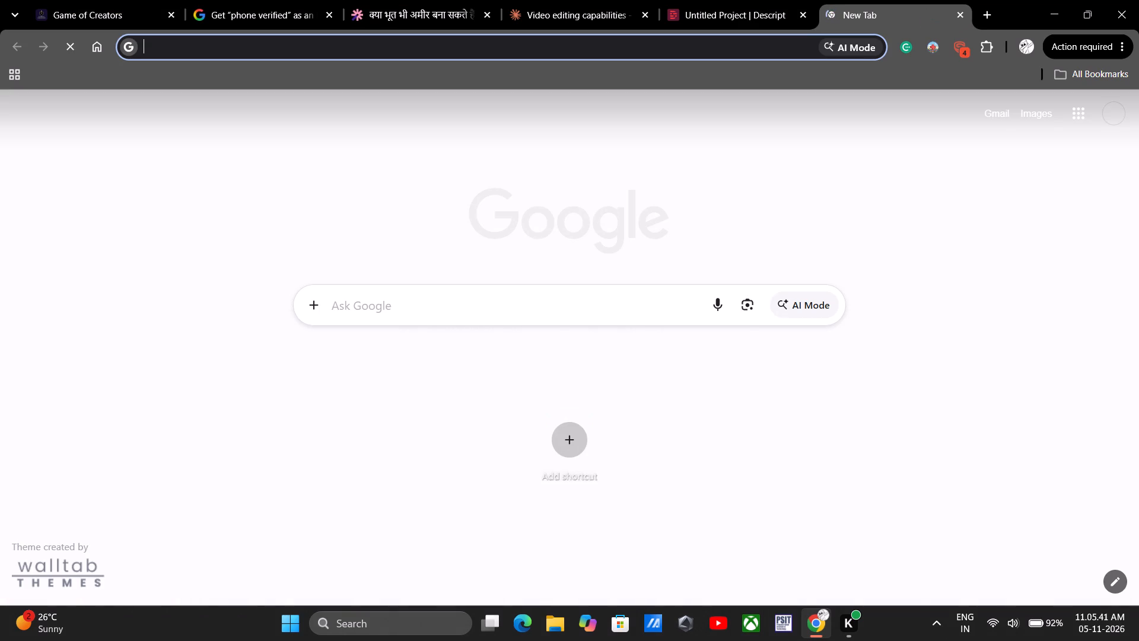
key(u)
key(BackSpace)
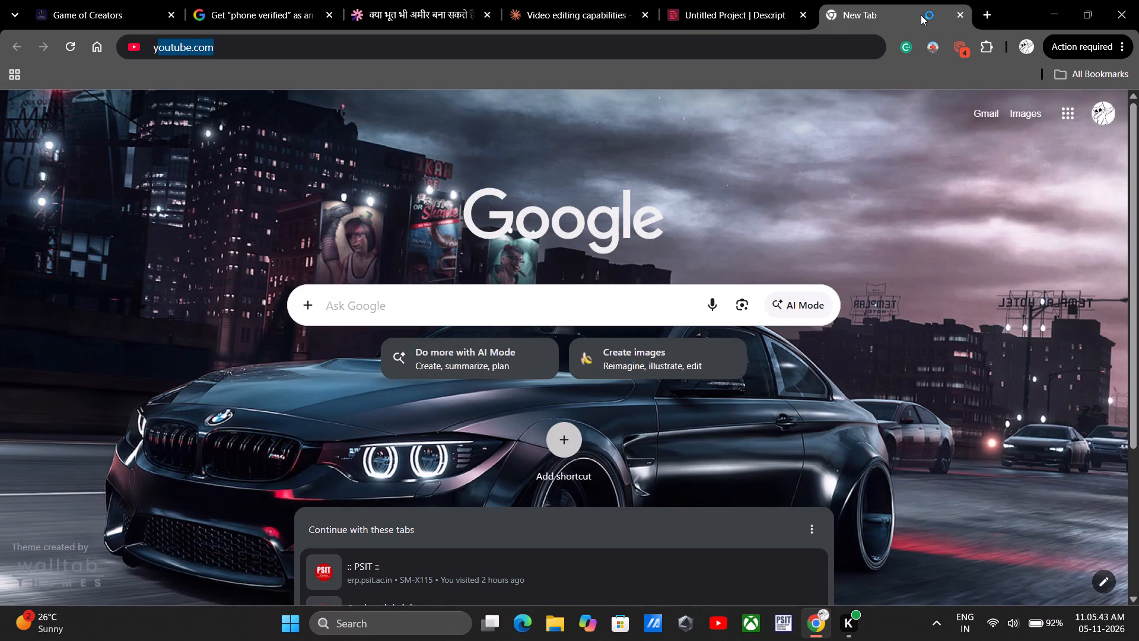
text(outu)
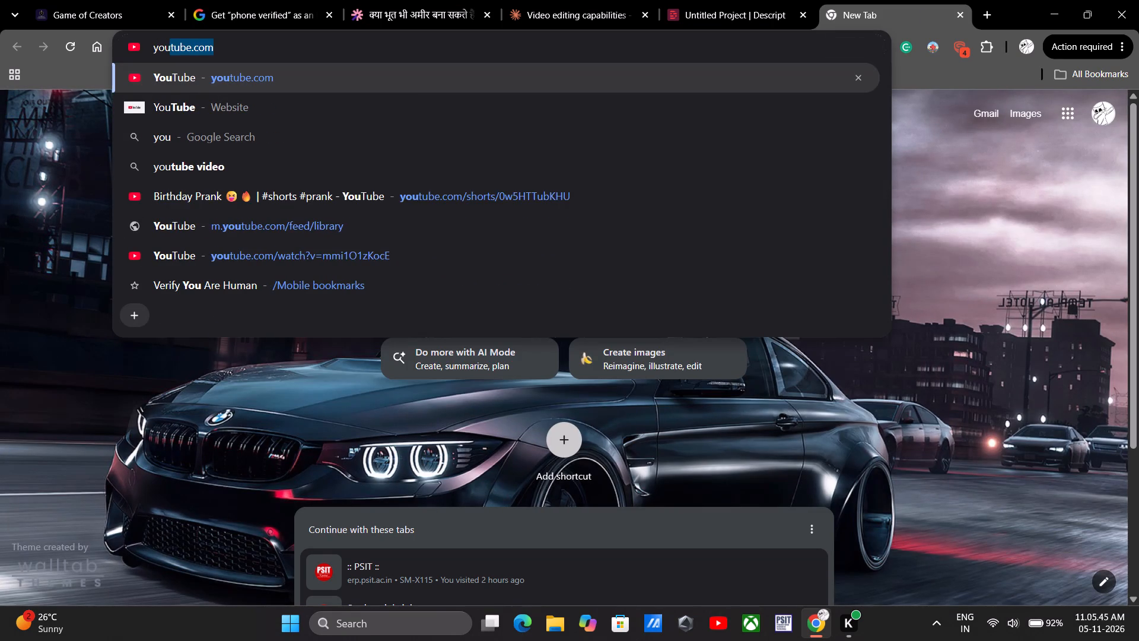
Return to the Game of Creators campaign page and review its description and application question again.
click(90, 16)
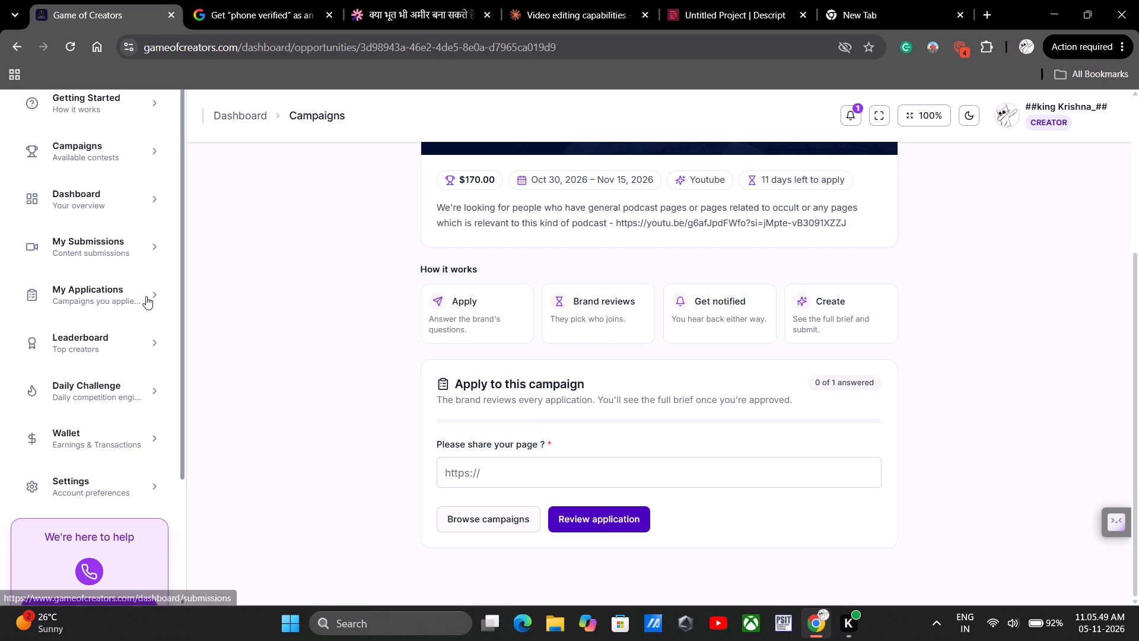
scroll(382, 402, down, 3)
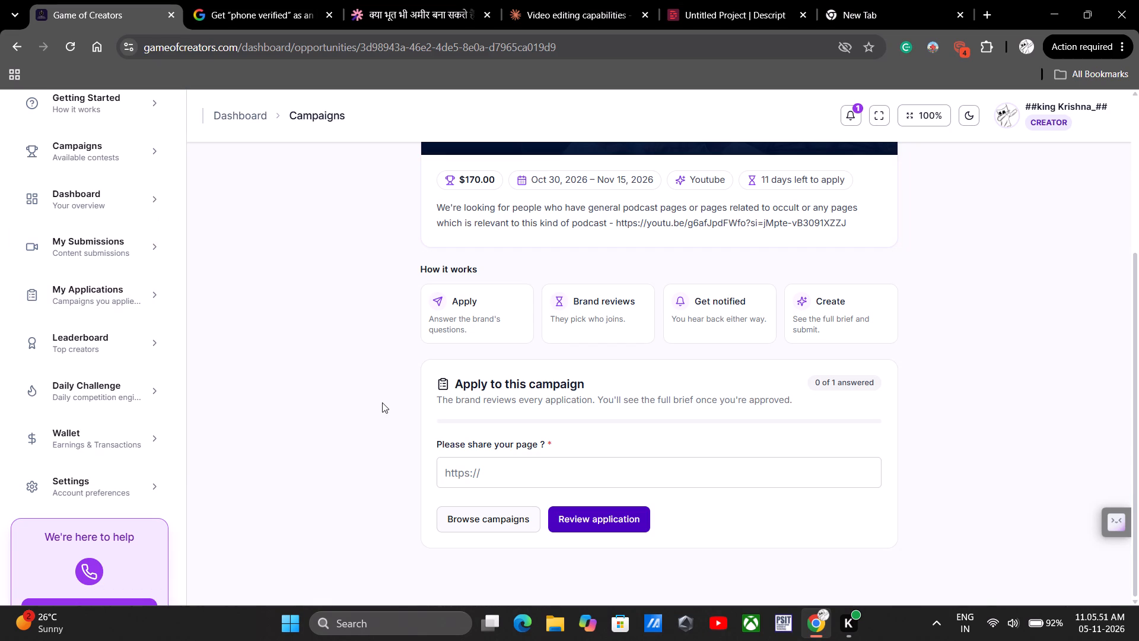
scroll(382, 402, down, 1)
scroll(382, 402, up, 2)
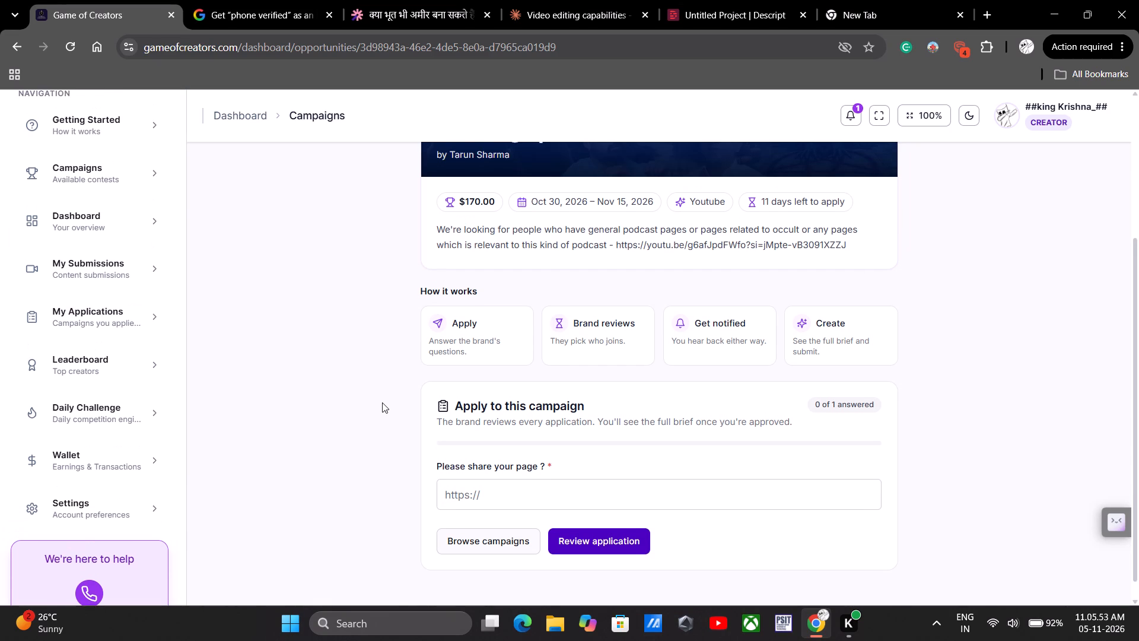
scroll(382, 402, up, 4)
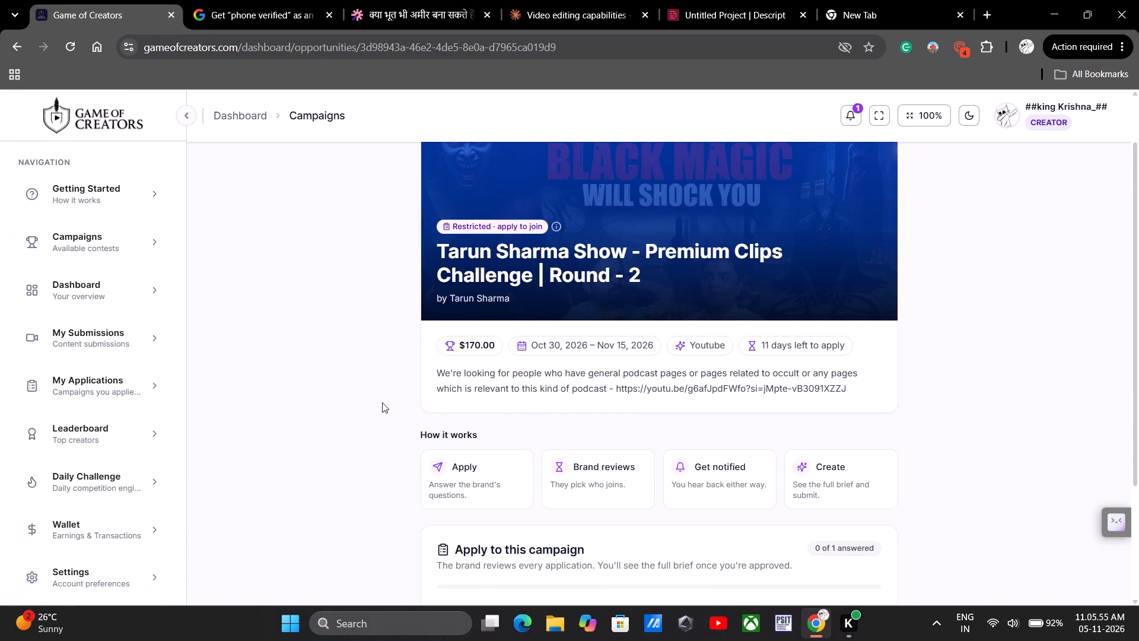
Read the latest support team conversation from the notifications, then close the support chat.
click(848, 110)
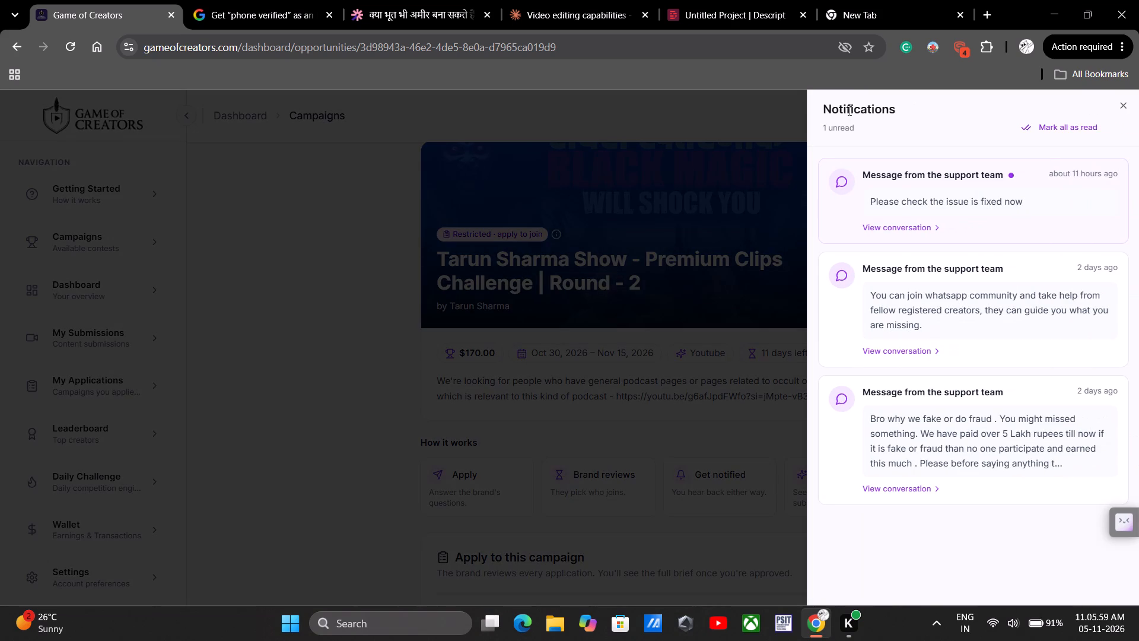
click(895, 226)
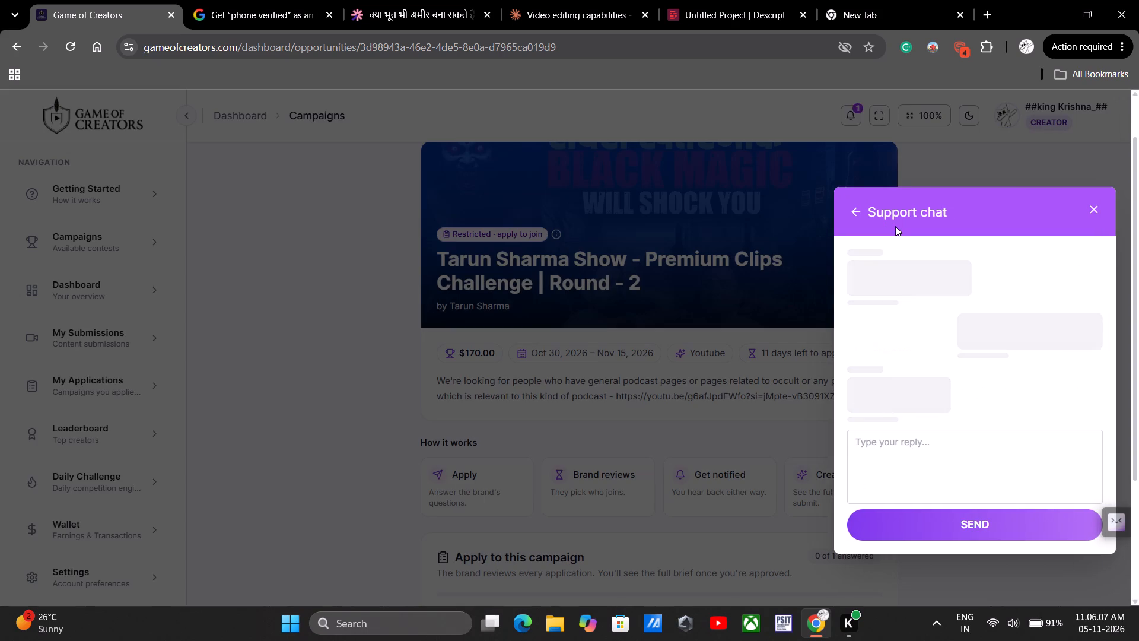
scroll(921, 280, down, 3)
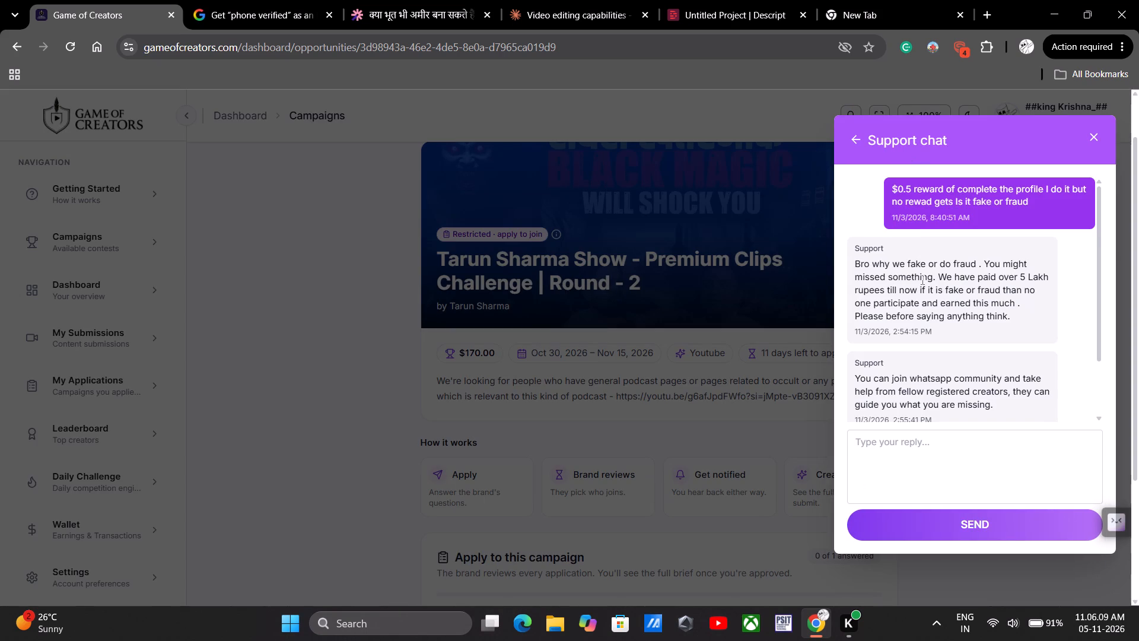
scroll(921, 280, down, 2)
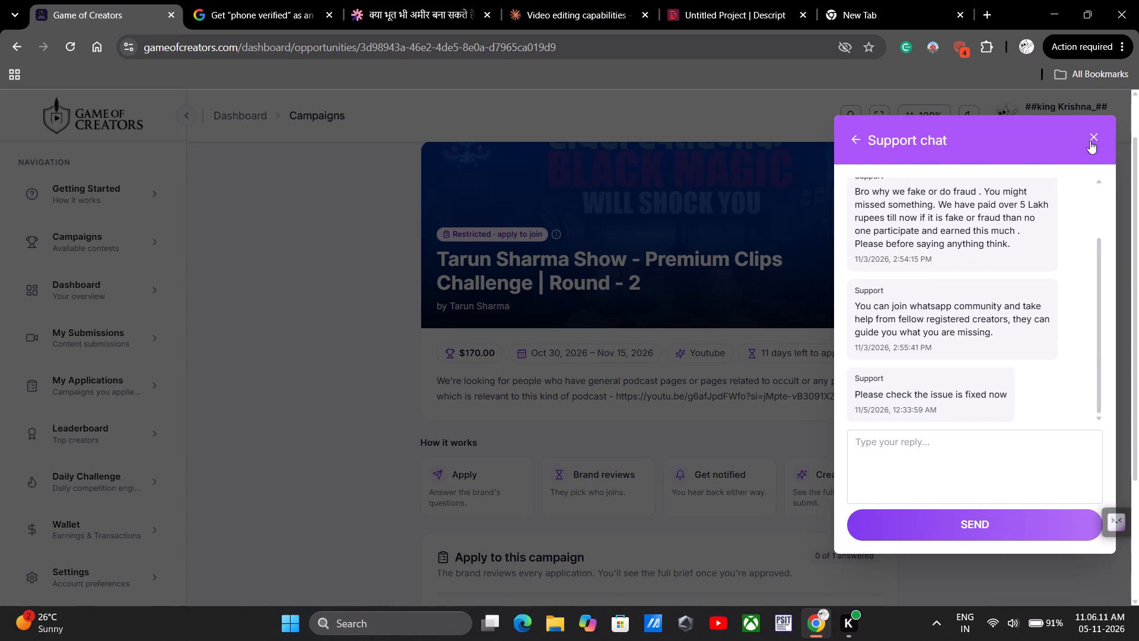
click(1090, 141)
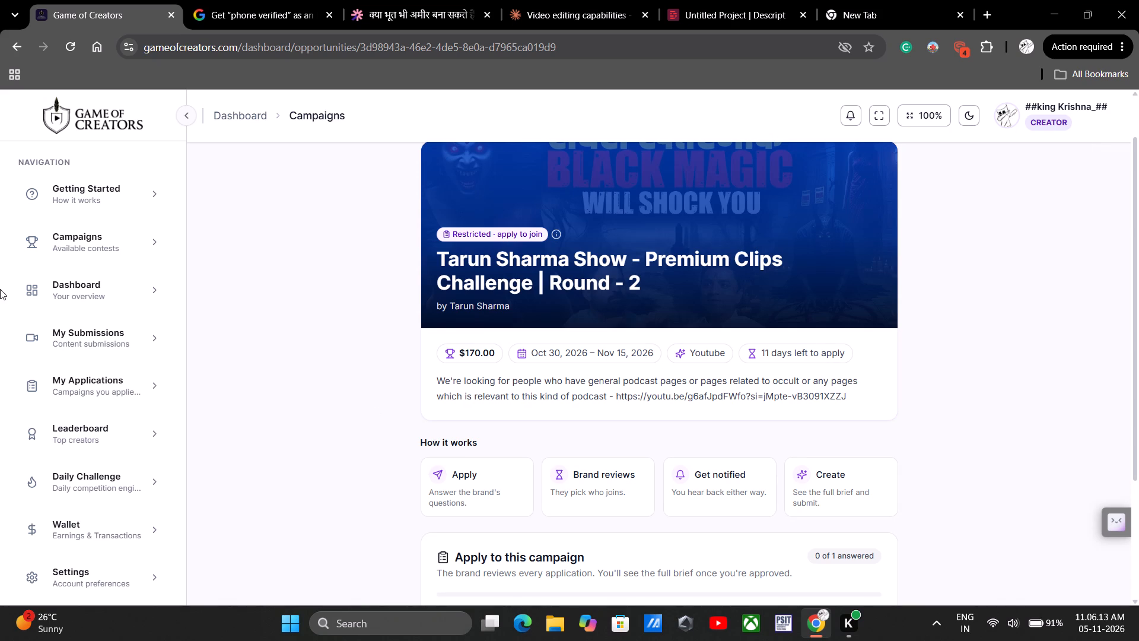
Check the cash earnings and transaction history in the creator wallet.
click(76, 537)
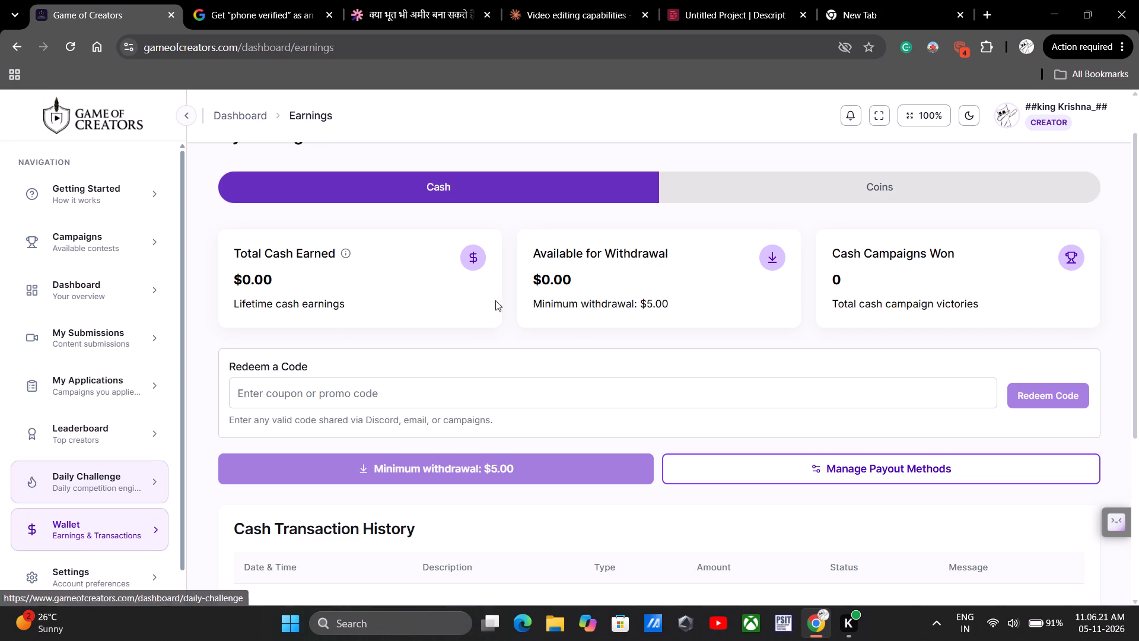
scroll(575, 333, down, 1)
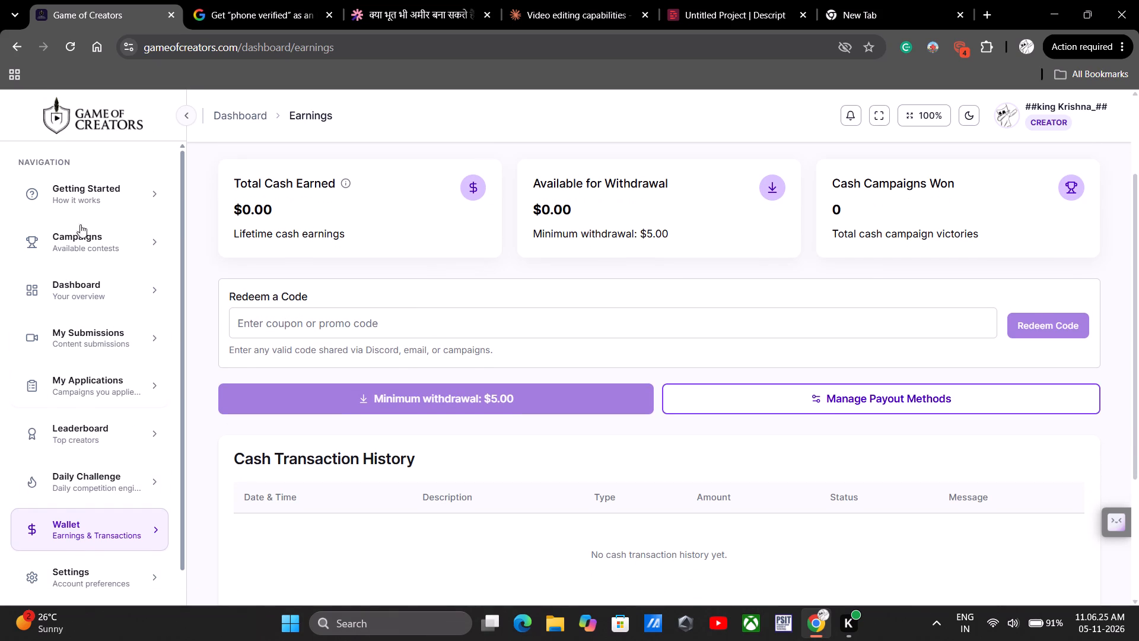
Open the account settings to check which social accounts are connected.
click(85, 580)
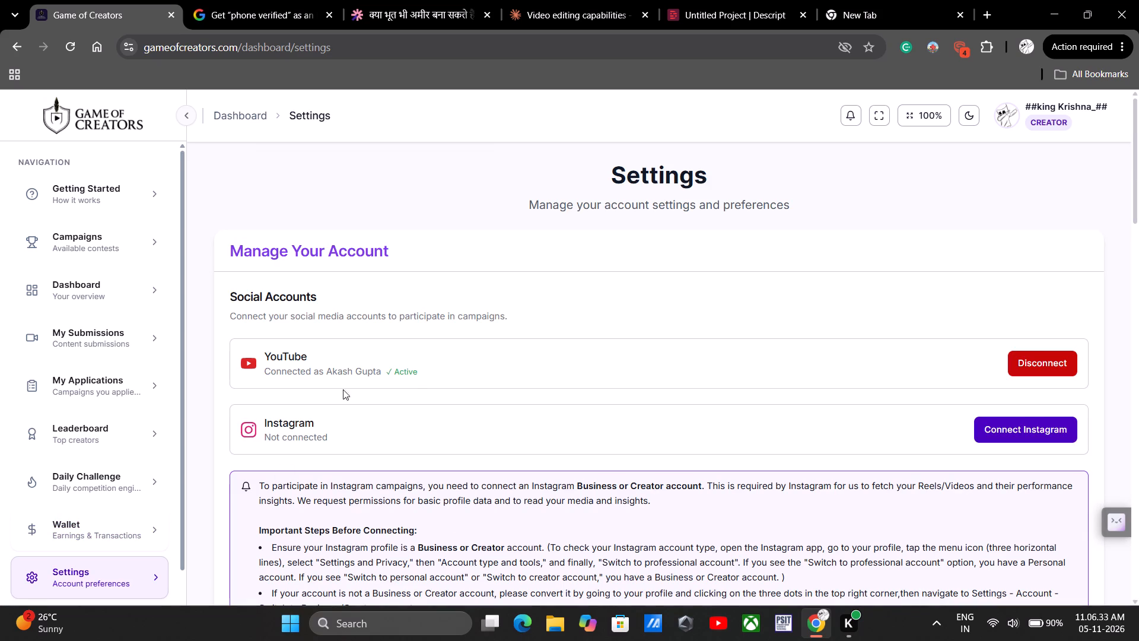
Open YouTube in a new browser tab.
click(992, 14)
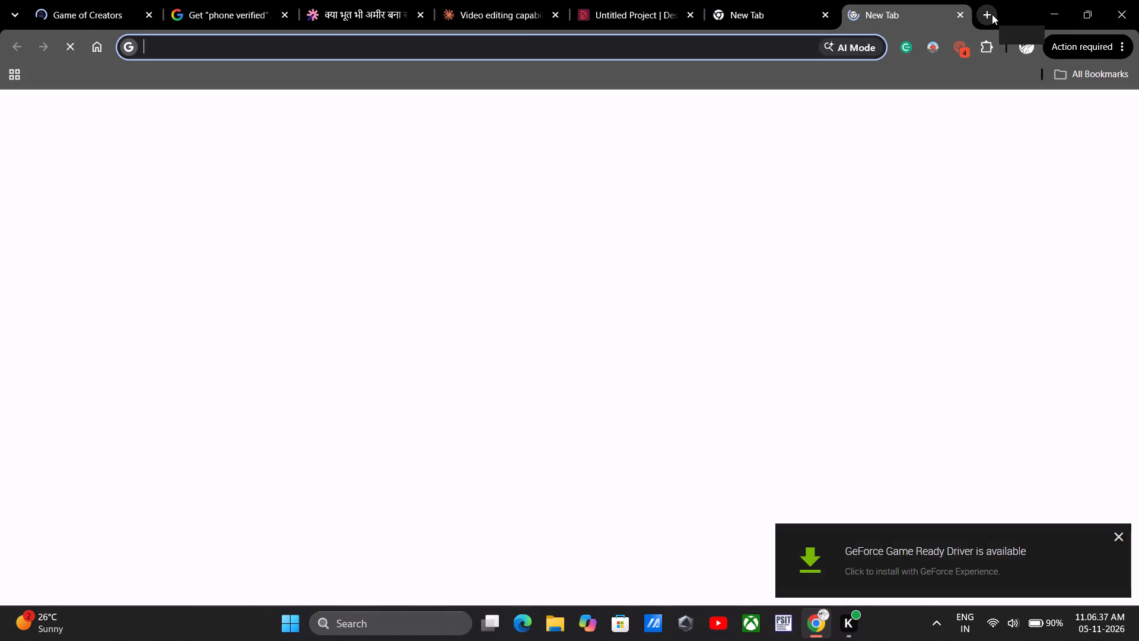
text(youtube)
key(Return)
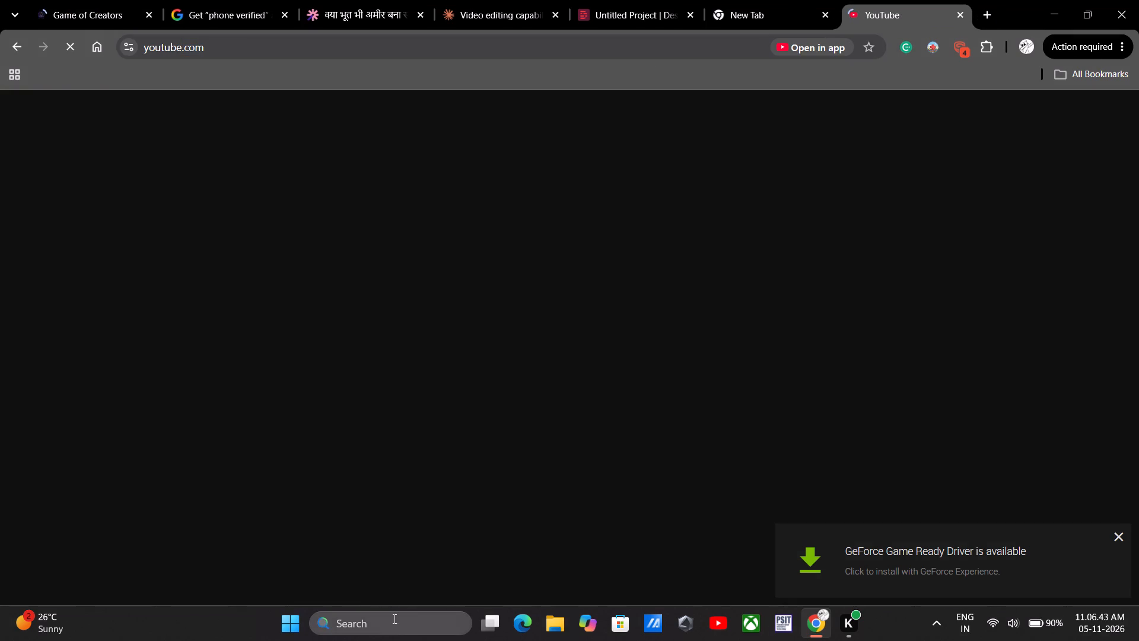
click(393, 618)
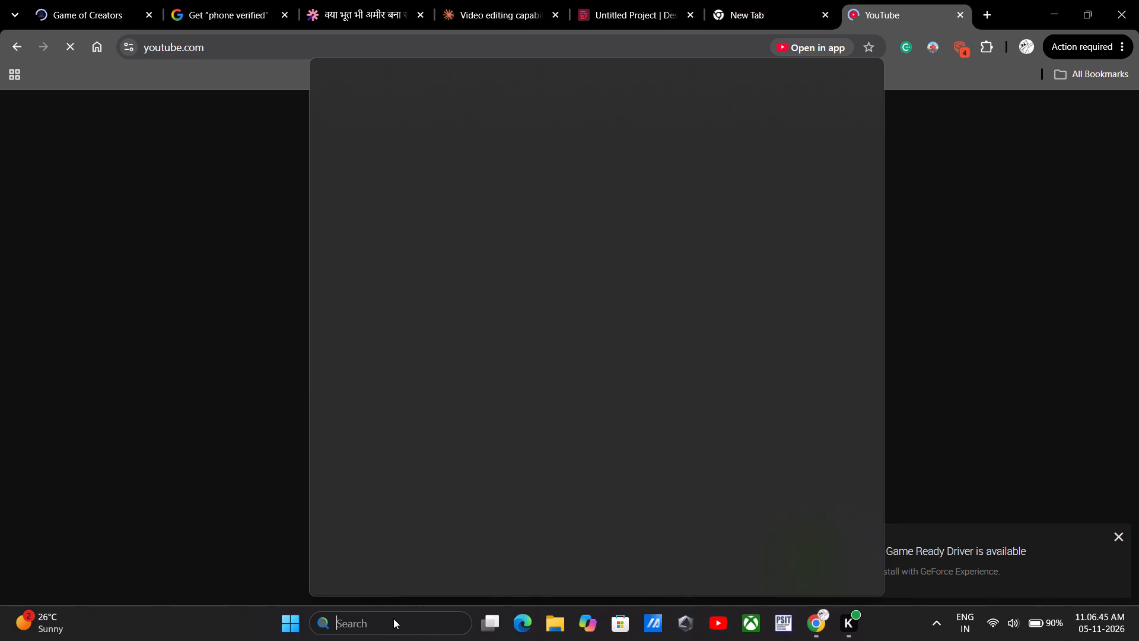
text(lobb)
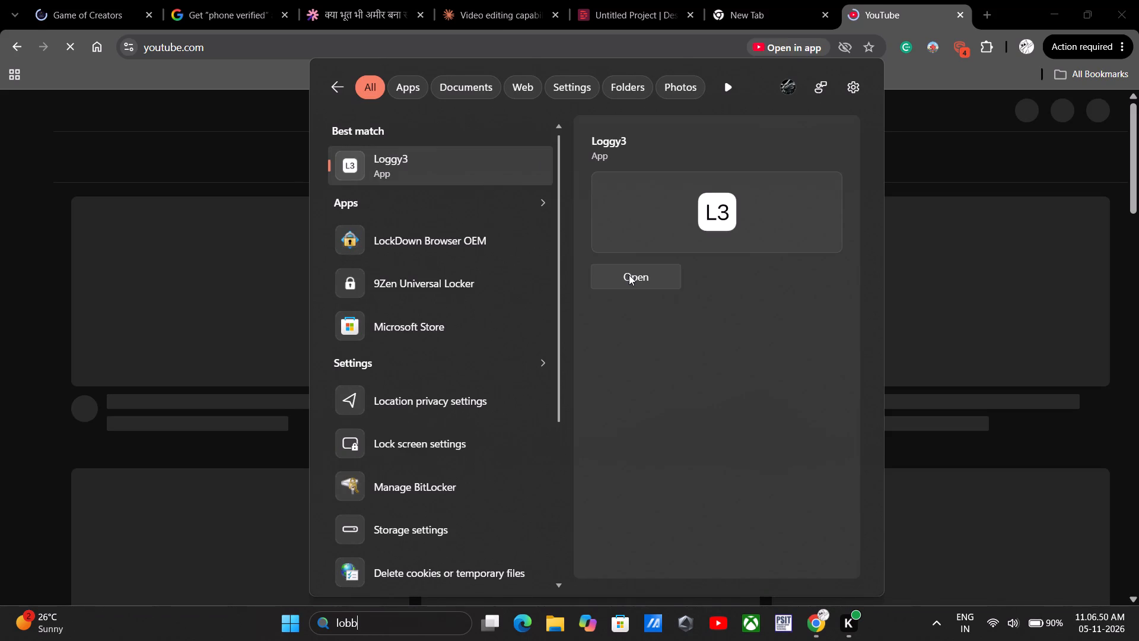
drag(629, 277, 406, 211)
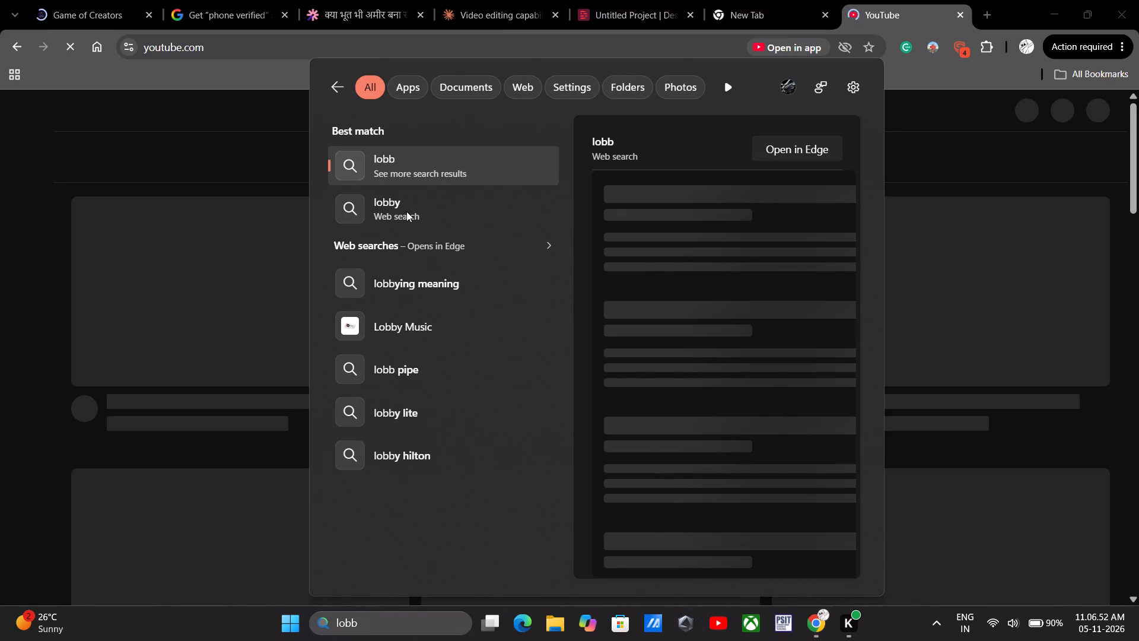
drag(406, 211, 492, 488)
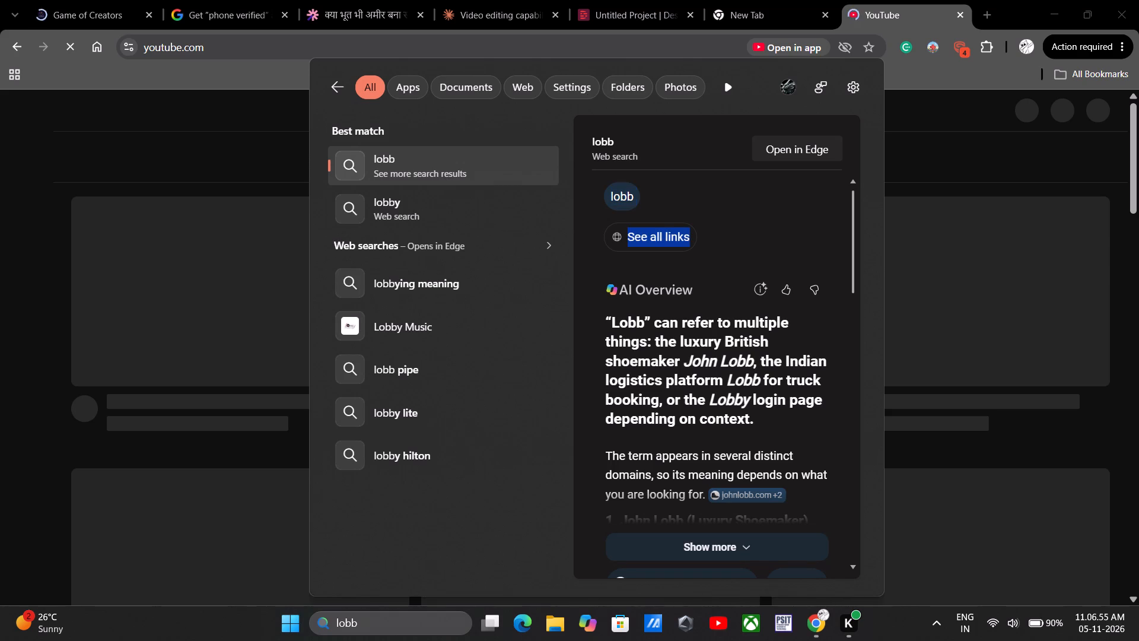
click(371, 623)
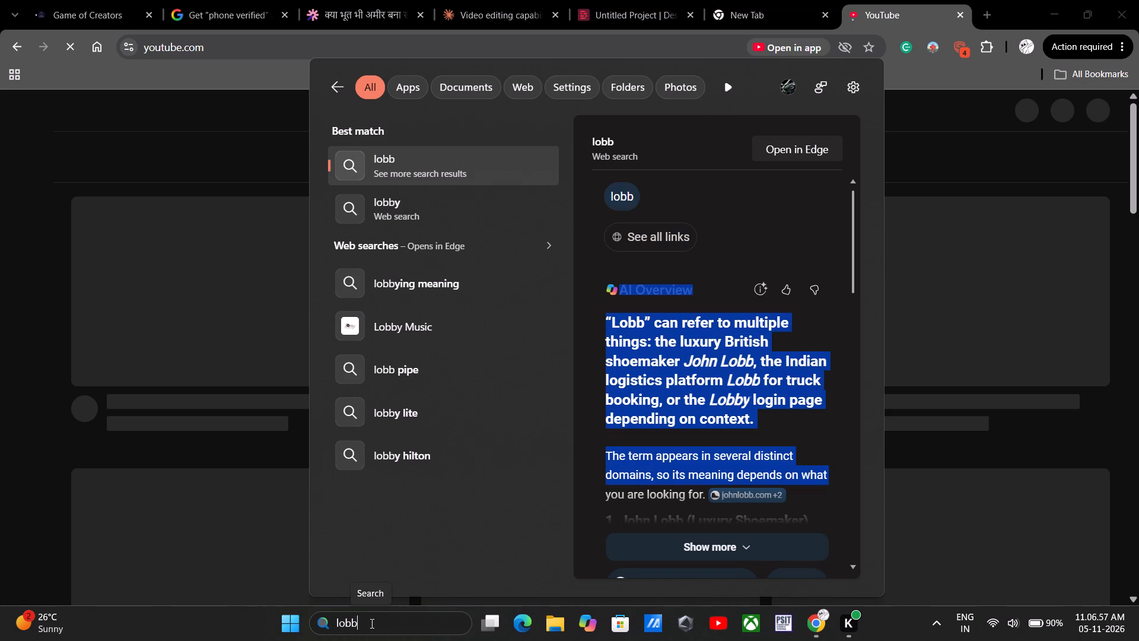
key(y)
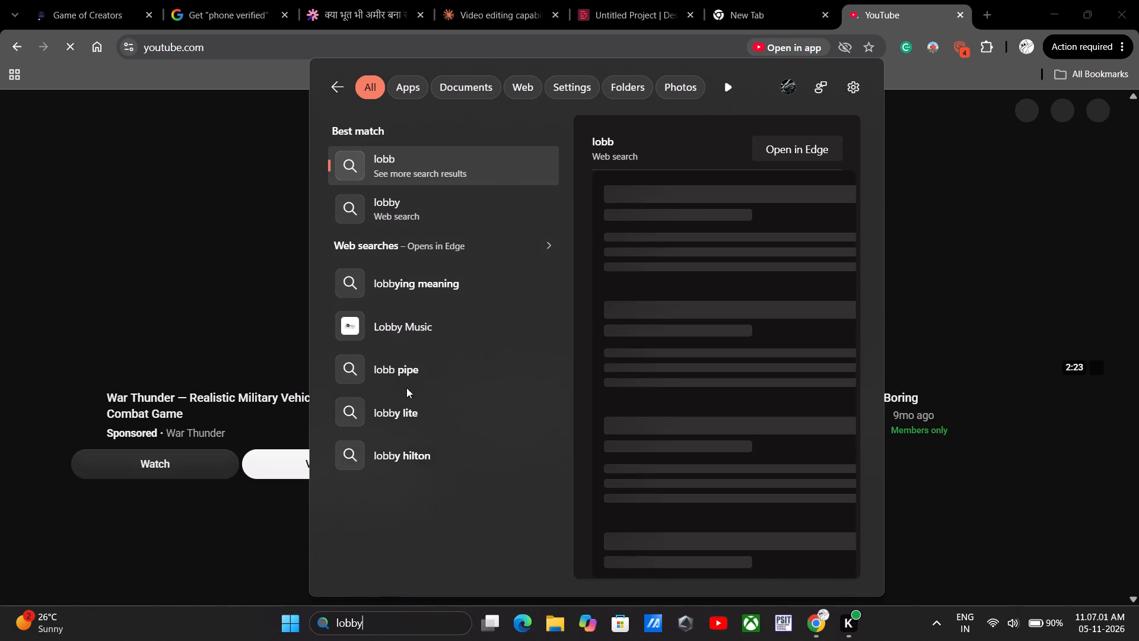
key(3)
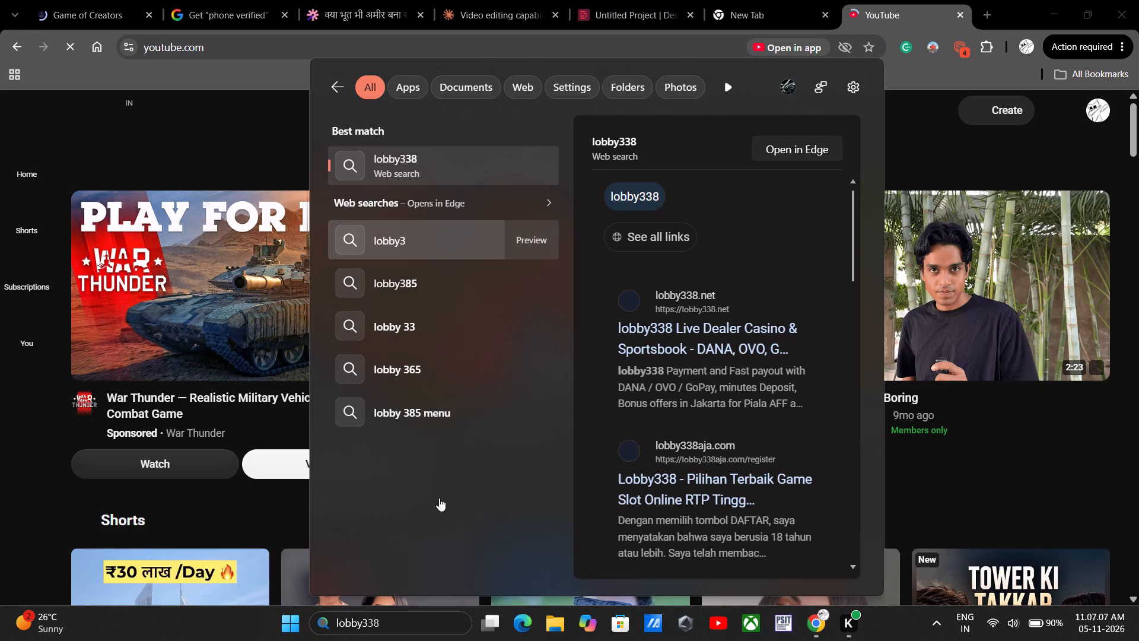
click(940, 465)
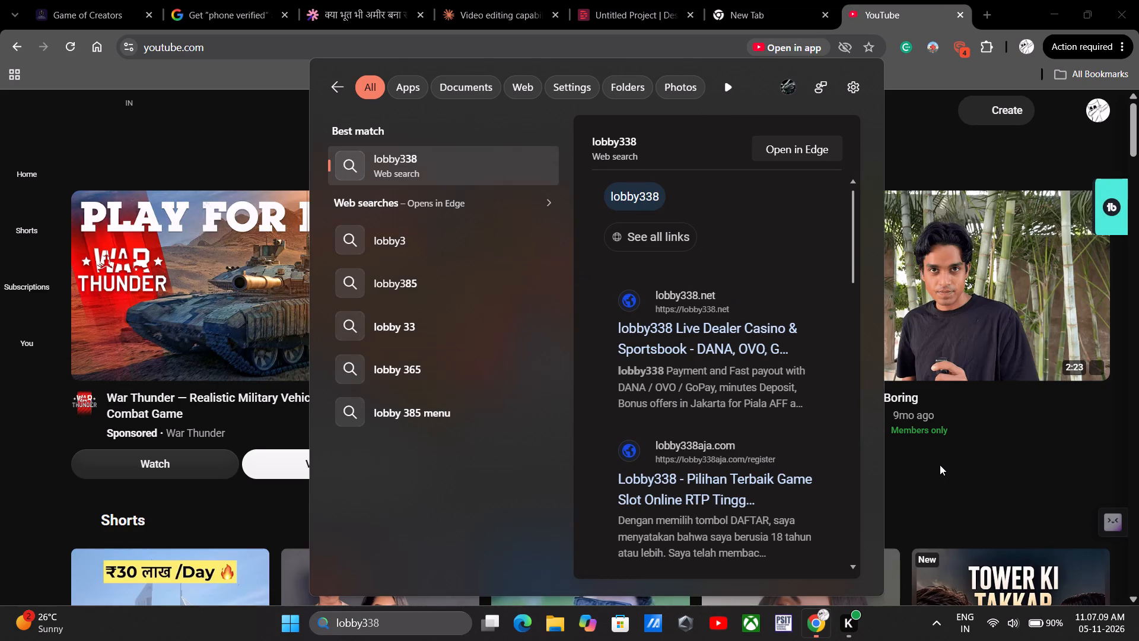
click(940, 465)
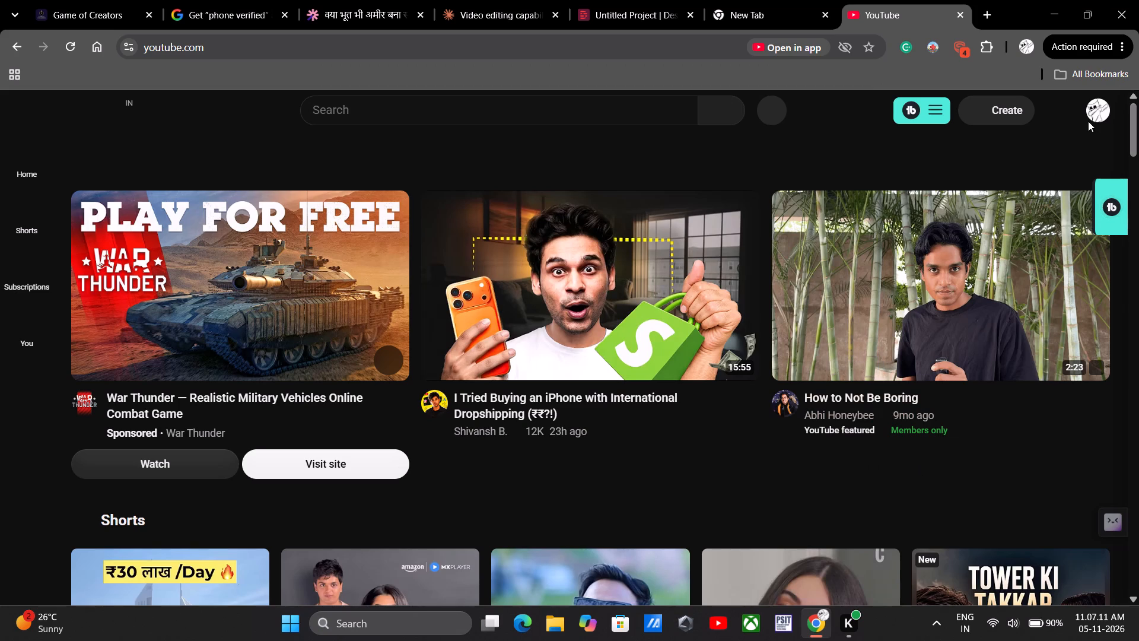
Open the list of accounts to switch to on YouTube.
click(1088, 121)
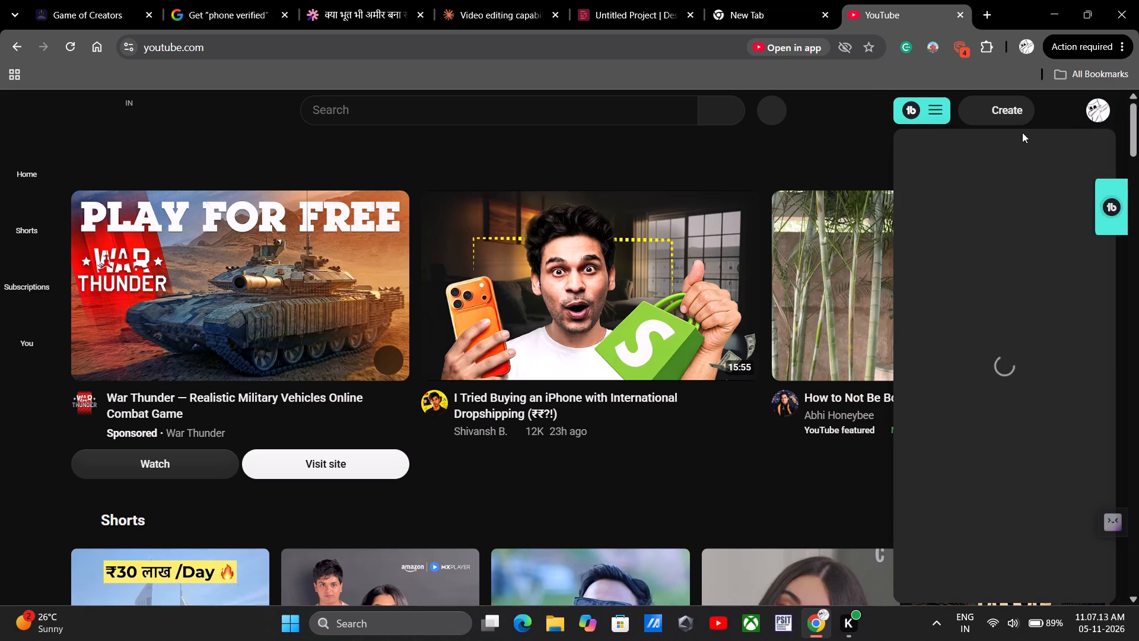
scroll(718, 310, down, 3)
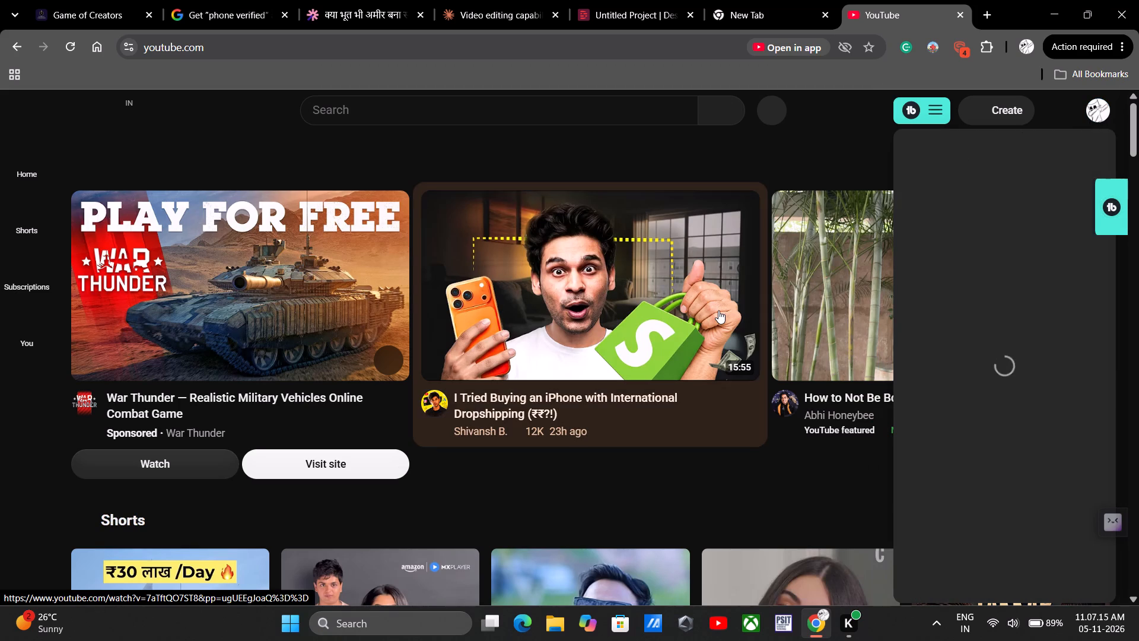
scroll(718, 310, down, 4)
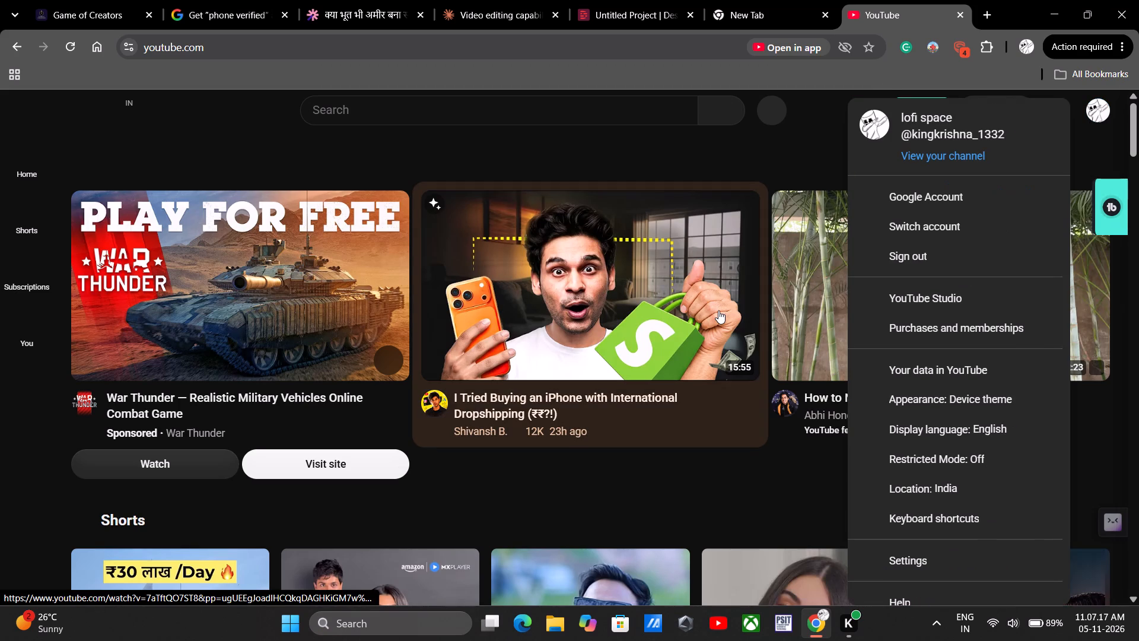
click(907, 226)
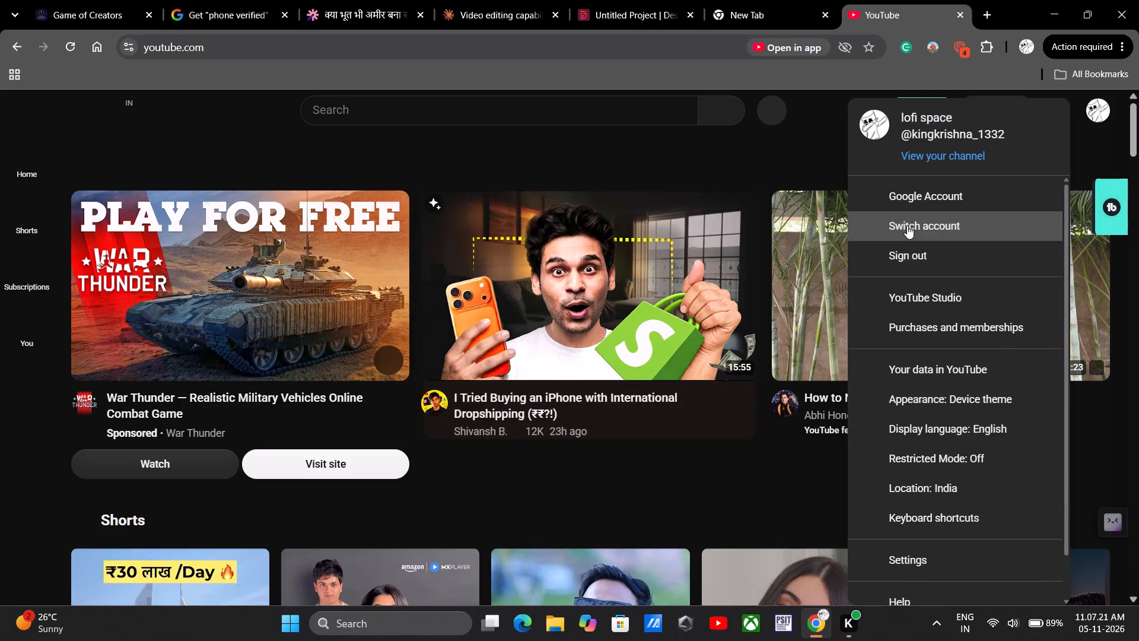
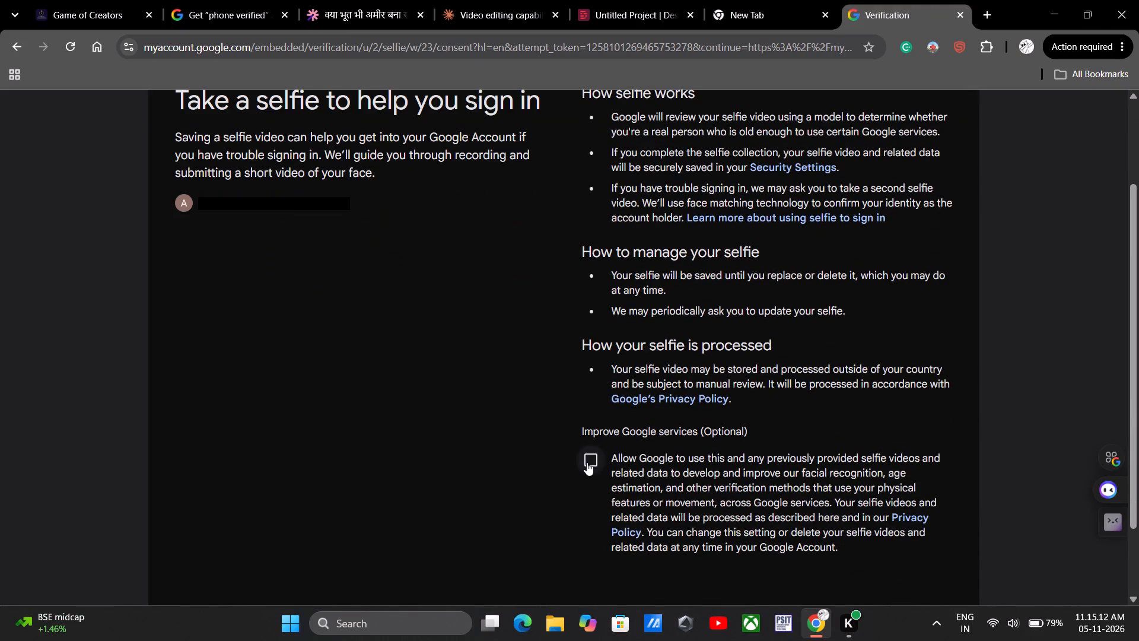
Agree to the selfie video consent terms for helping sign in to the Google account.
scroll(587, 462, down, 5)
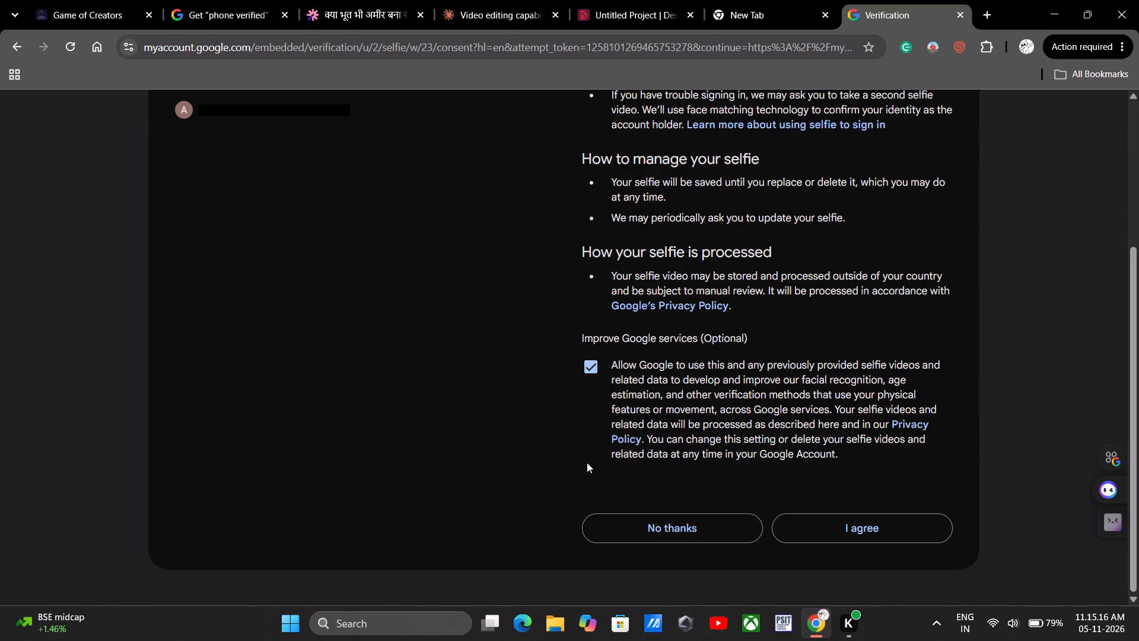
click(829, 539)
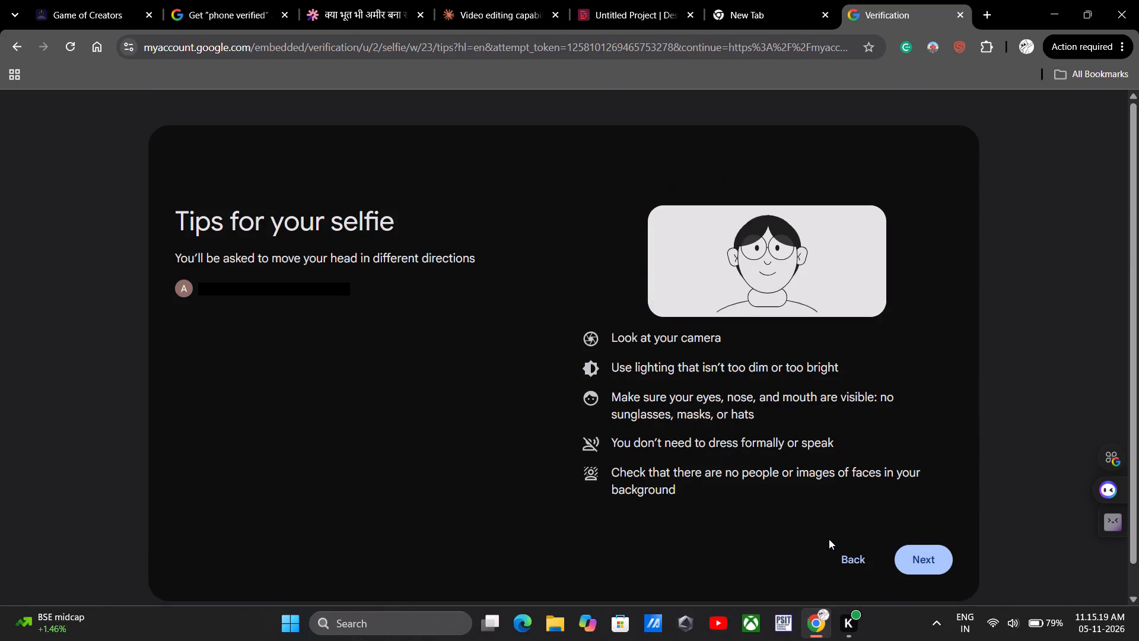
Proceed past the selfie tips and allow myaccount.google.com to use the camera while visiting the site.
click(905, 557)
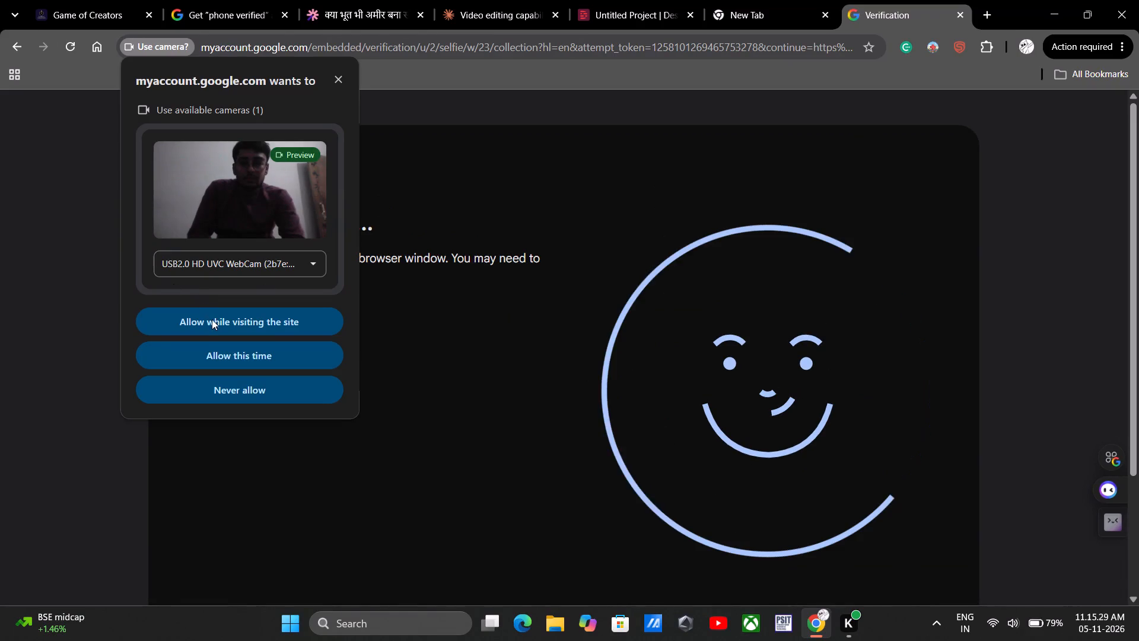
click(212, 319)
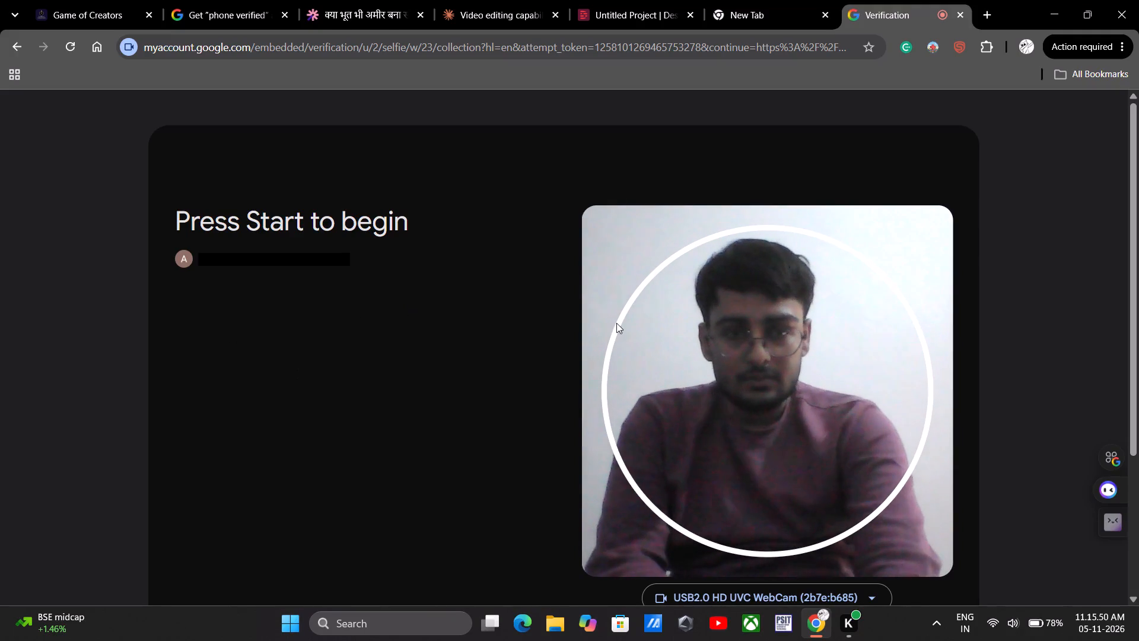
Start the selfie video recording with the USB2.0 HD UVC WebCam.
scroll(676, 447, down, 2)
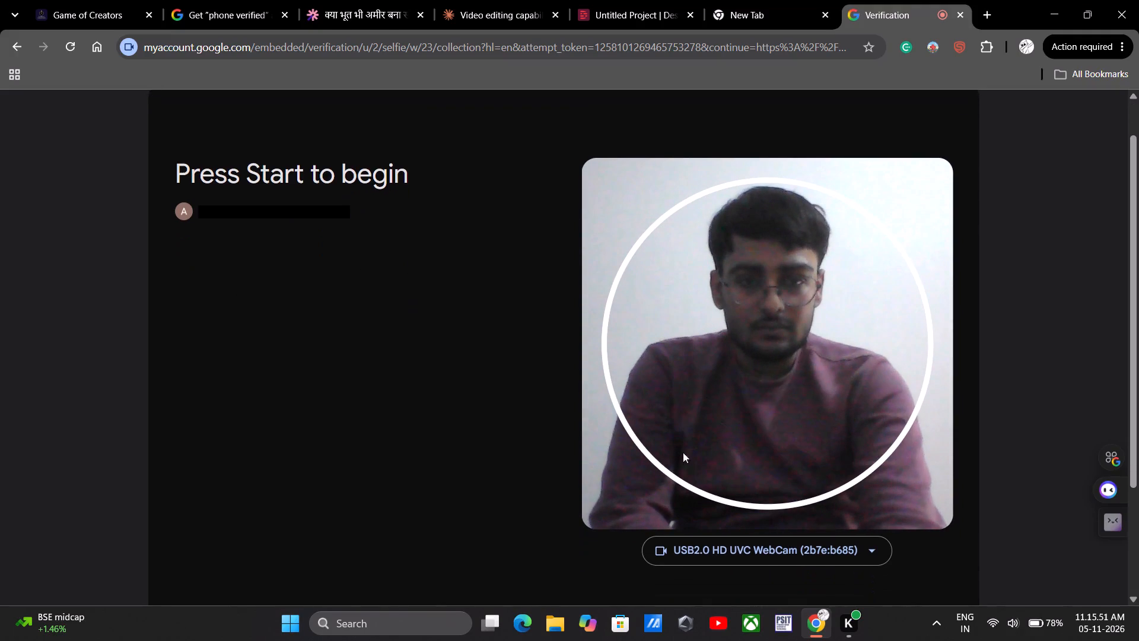
scroll(782, 563, down, 2)
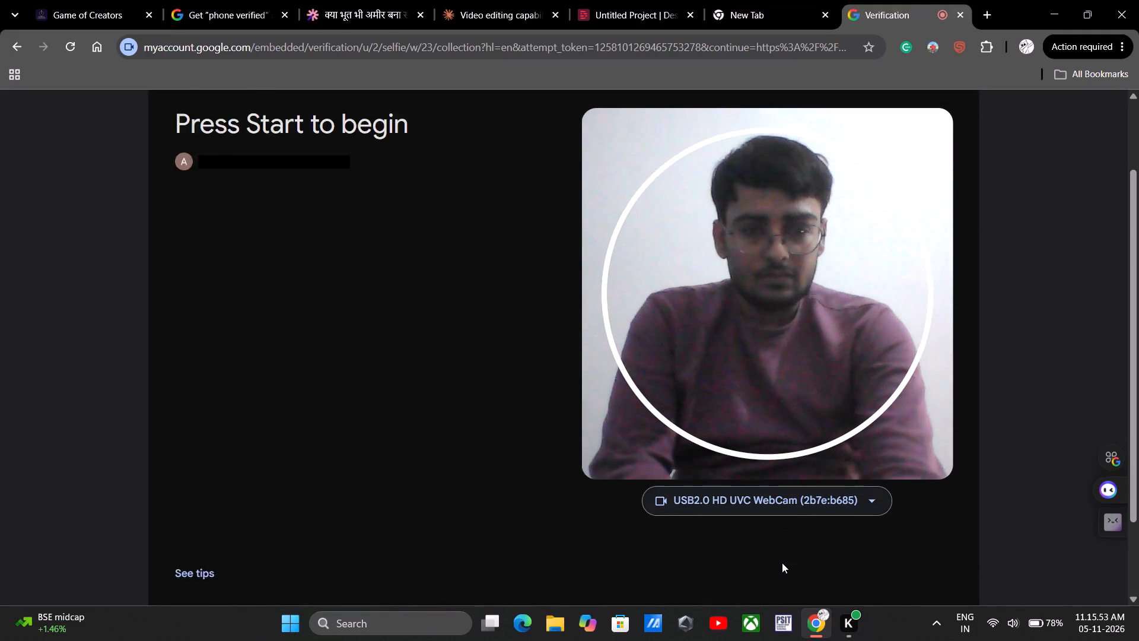
scroll(782, 563, down, 1)
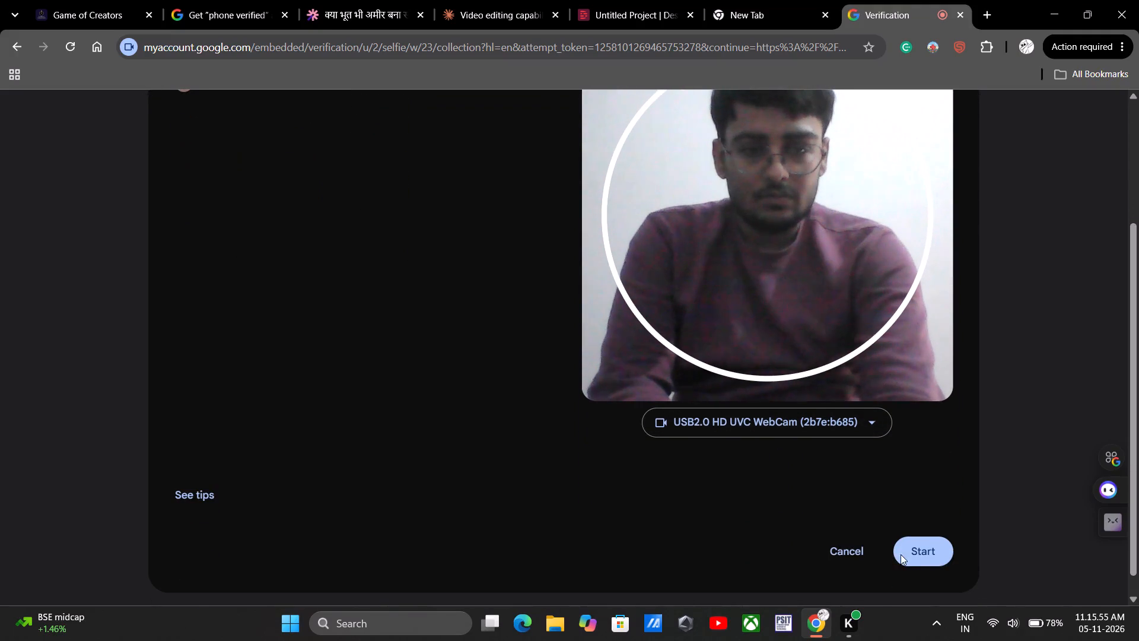
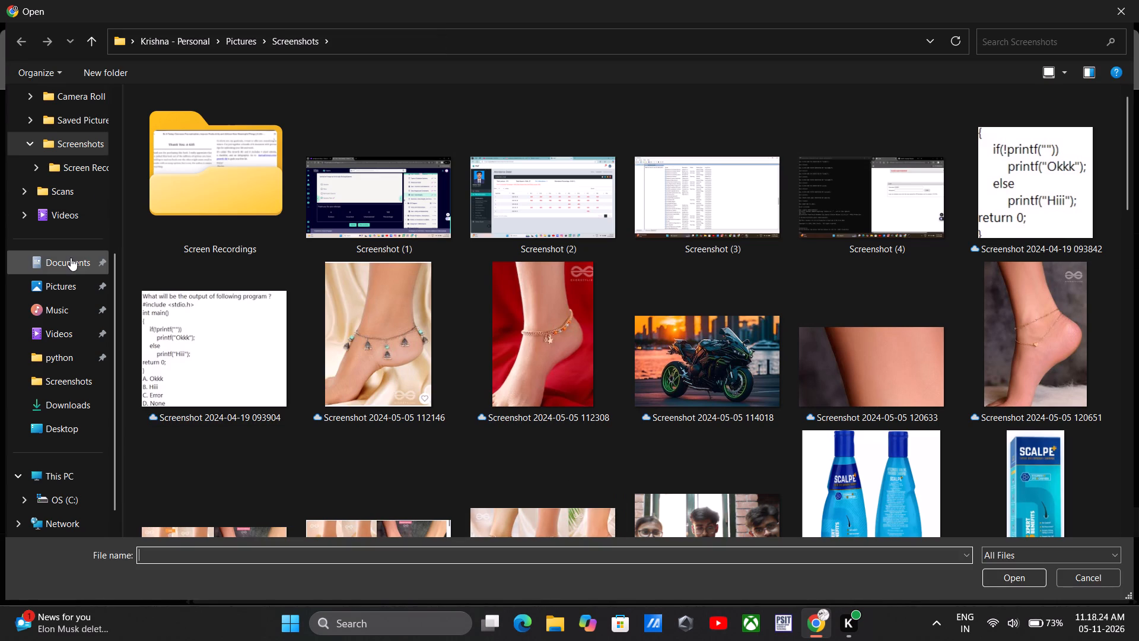
click(63, 218)
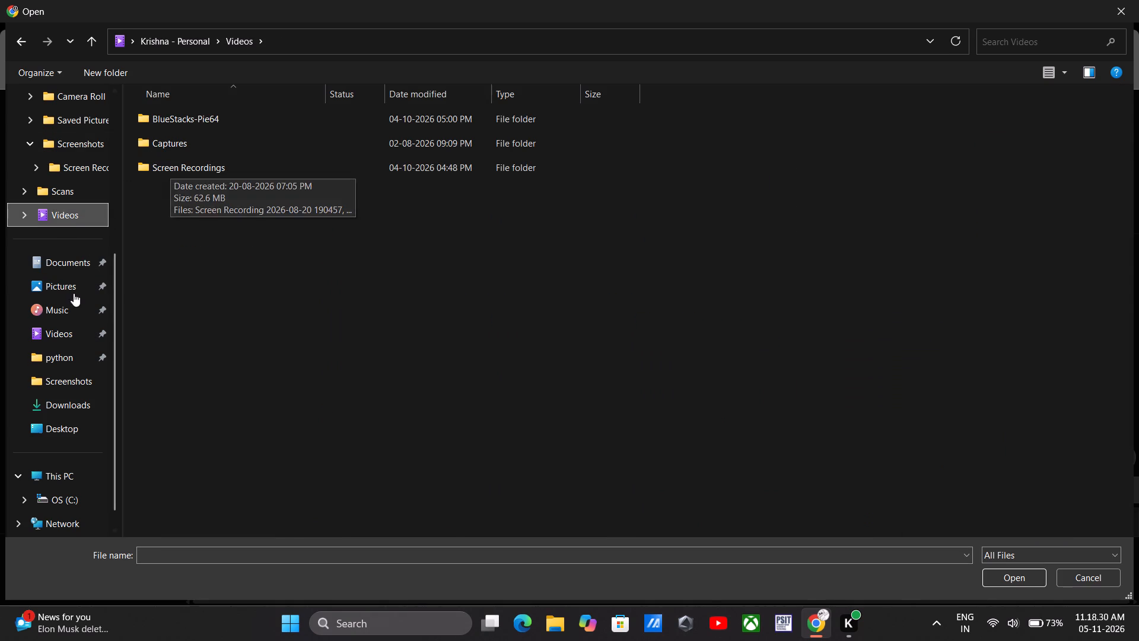
double_click(63, 406)
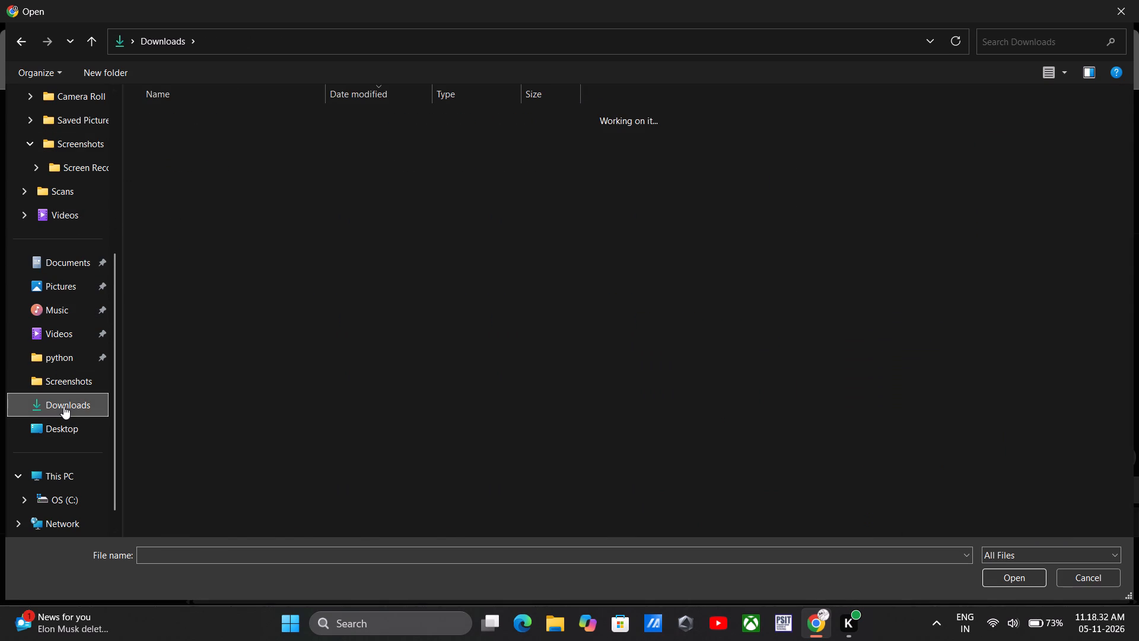
double_click(206, 131)
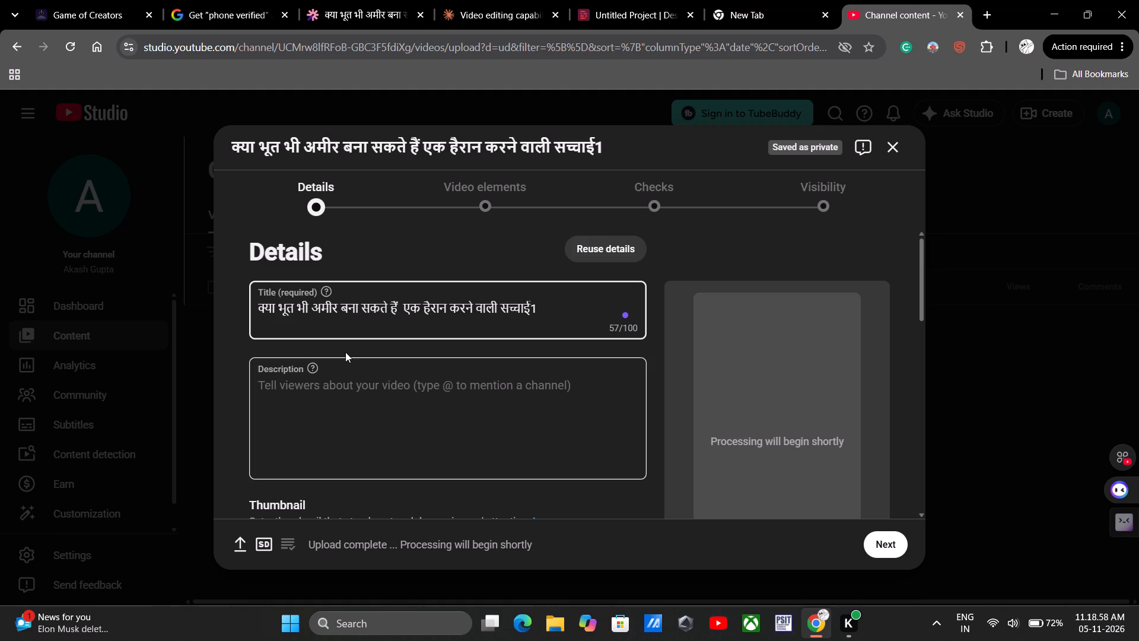
Try to upload a custom thumbnail file for the video and start the phone number verification for custom thumbnails.
scroll(345, 443, down, 2)
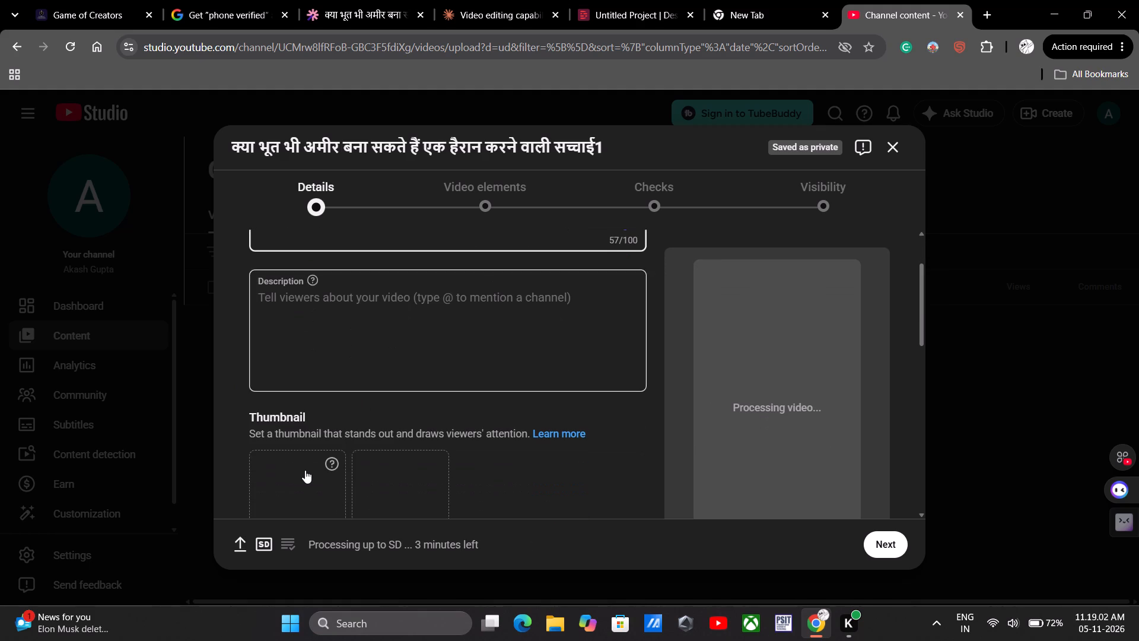
scroll(314, 481, down, 2)
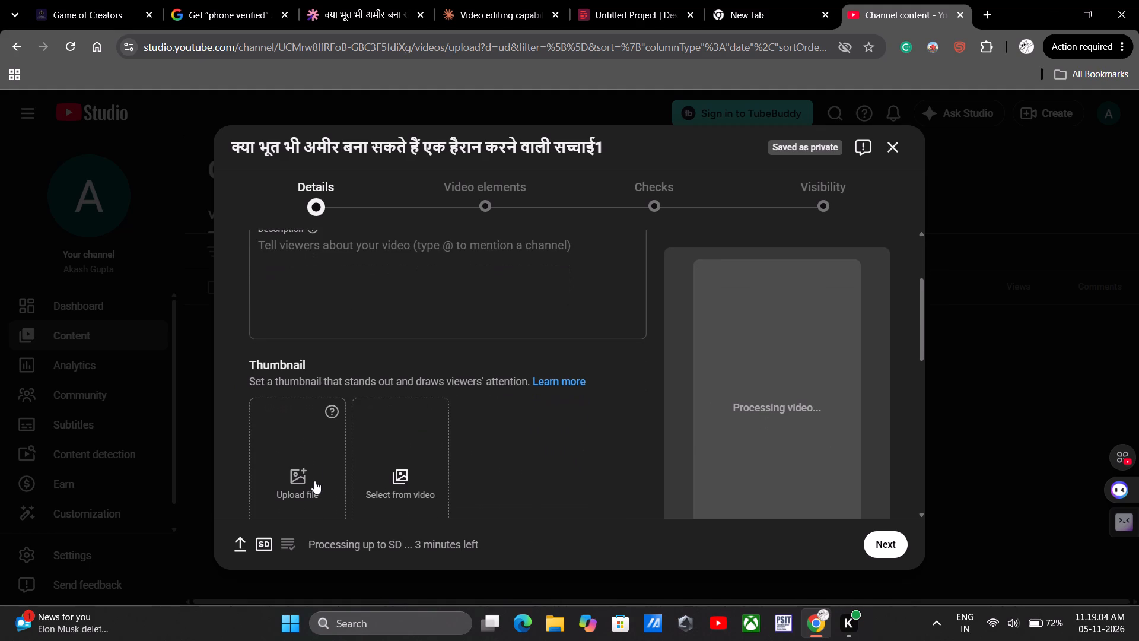
scroll(314, 481, down, 3)
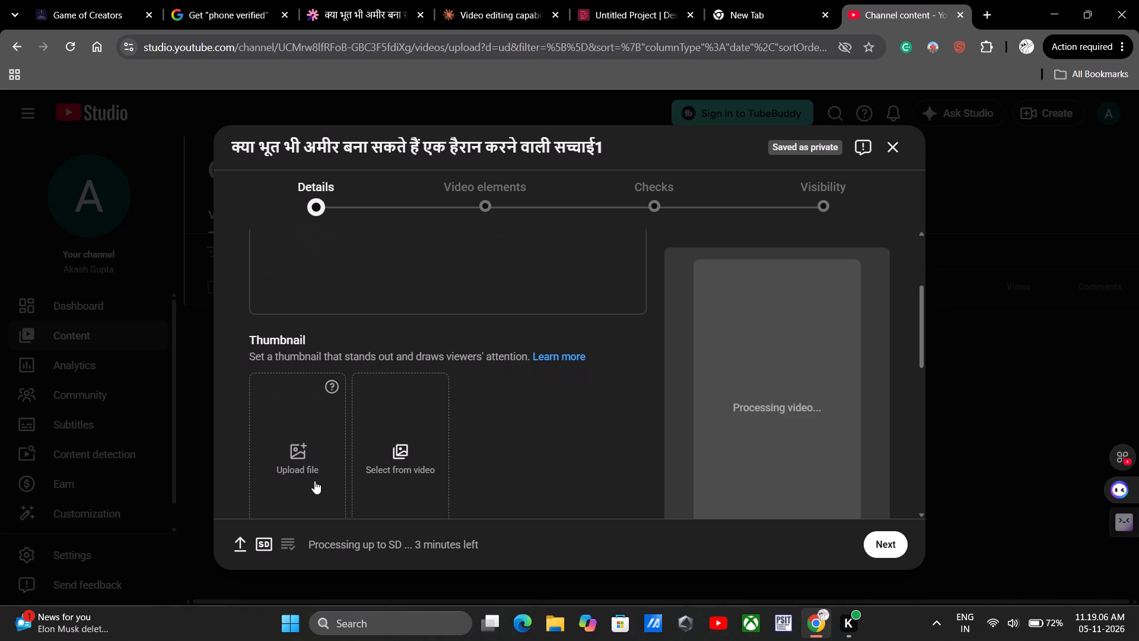
scroll(314, 481, down, 1)
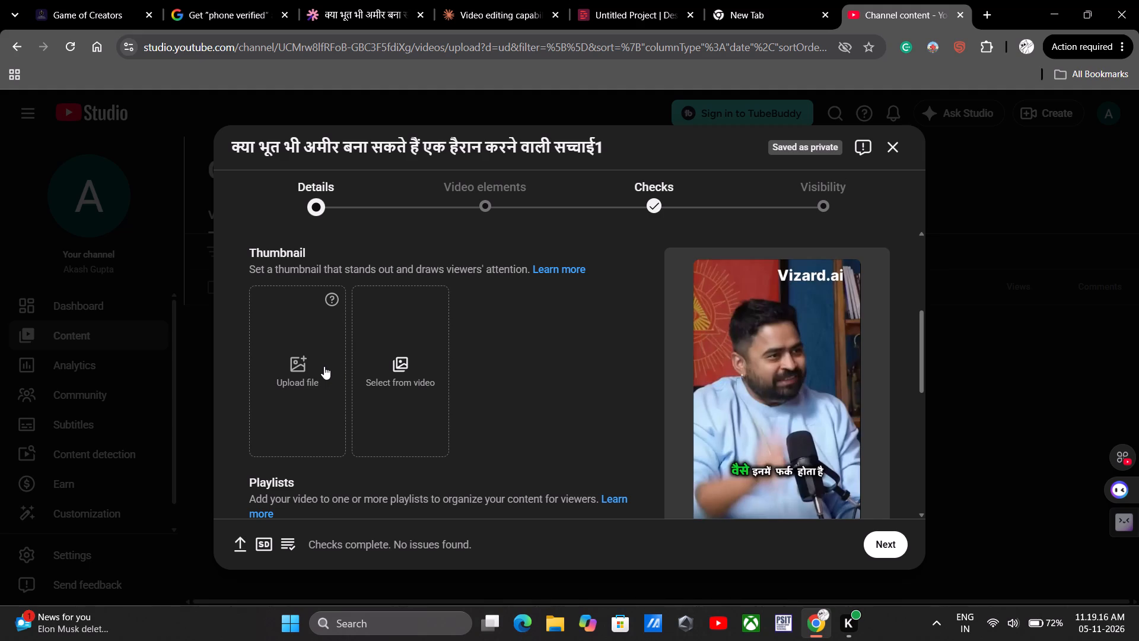
click(291, 383)
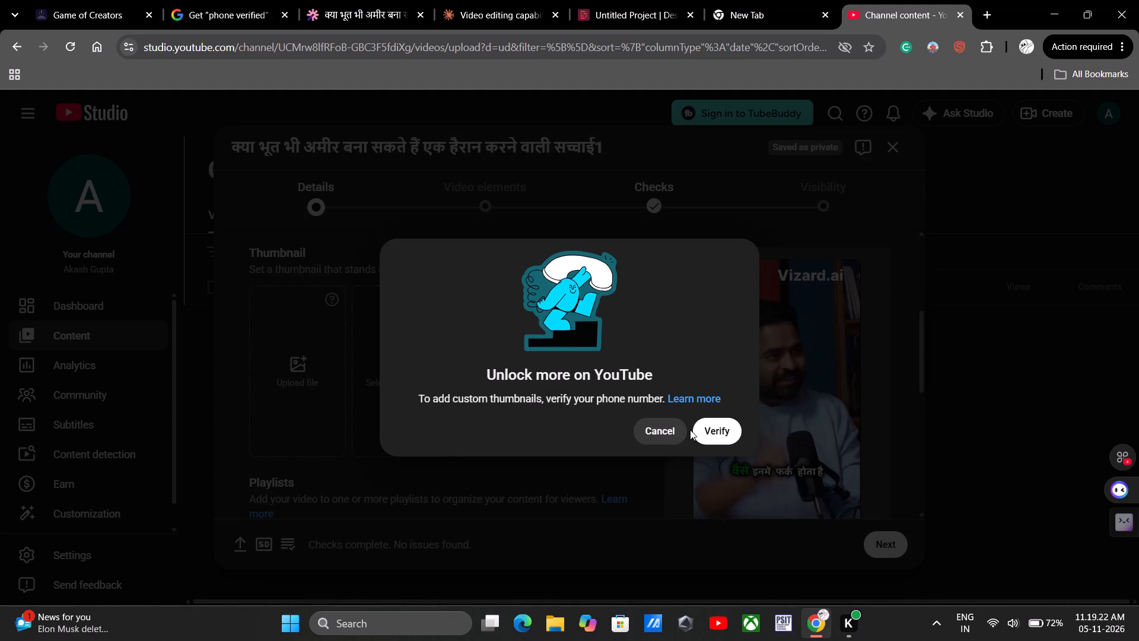
click(716, 434)
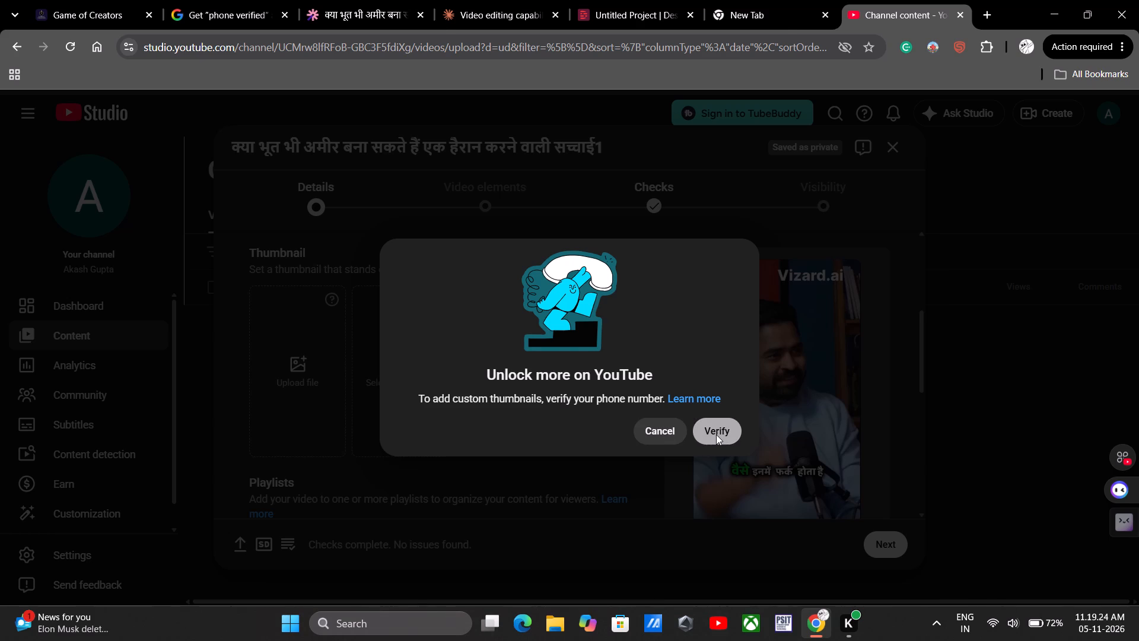
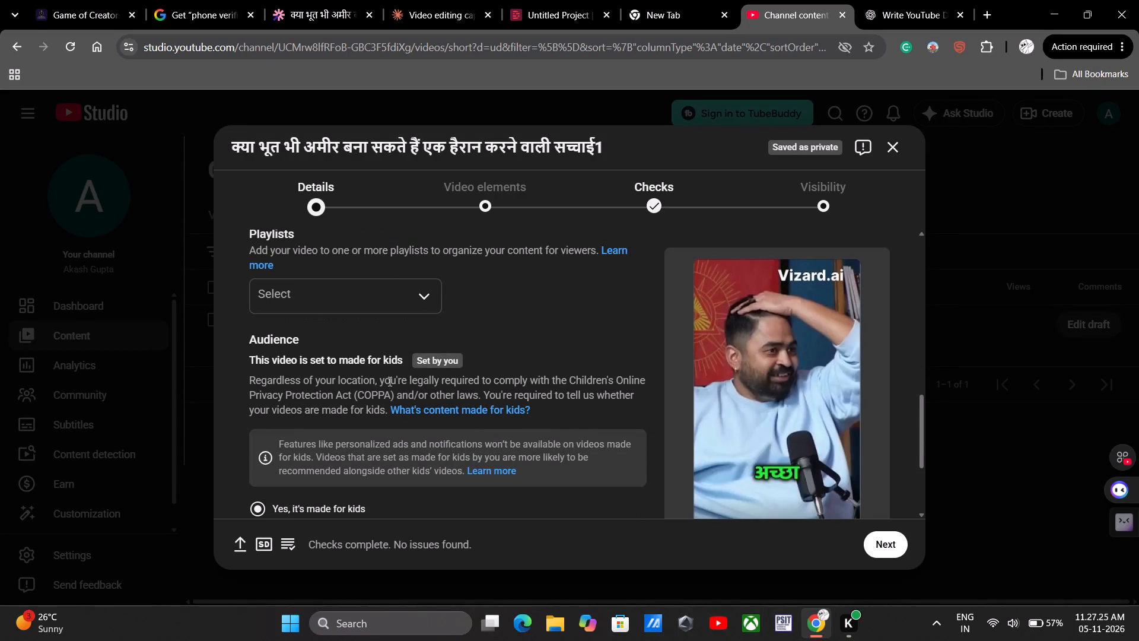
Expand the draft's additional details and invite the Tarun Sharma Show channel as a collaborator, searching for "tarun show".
scroll(389, 381, down, 11)
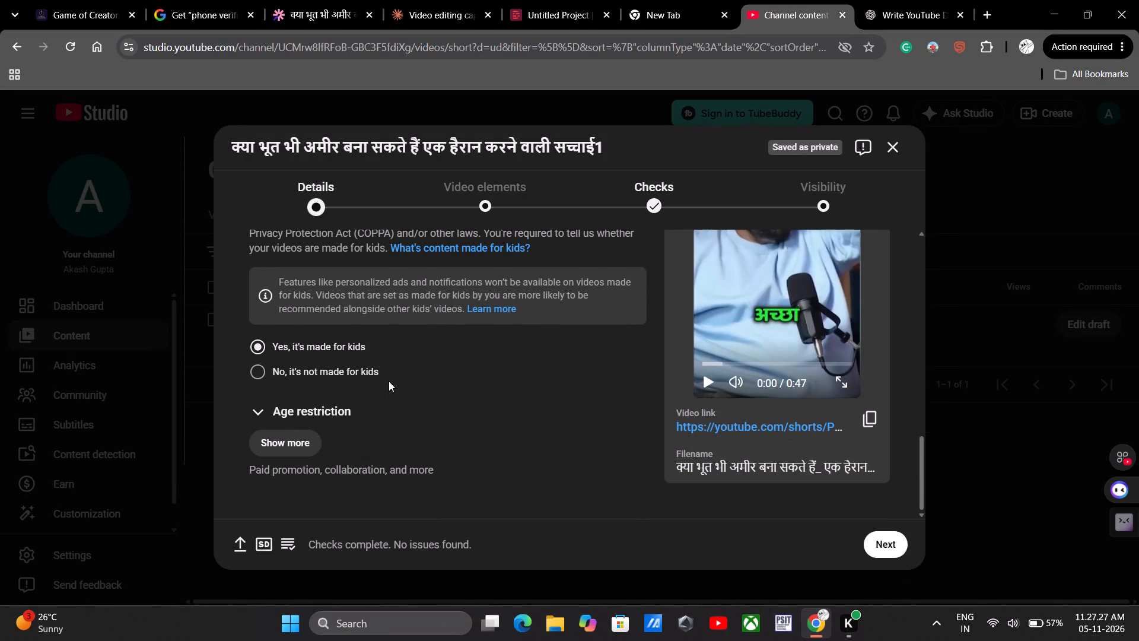
scroll(389, 381, down, 11)
click(288, 440)
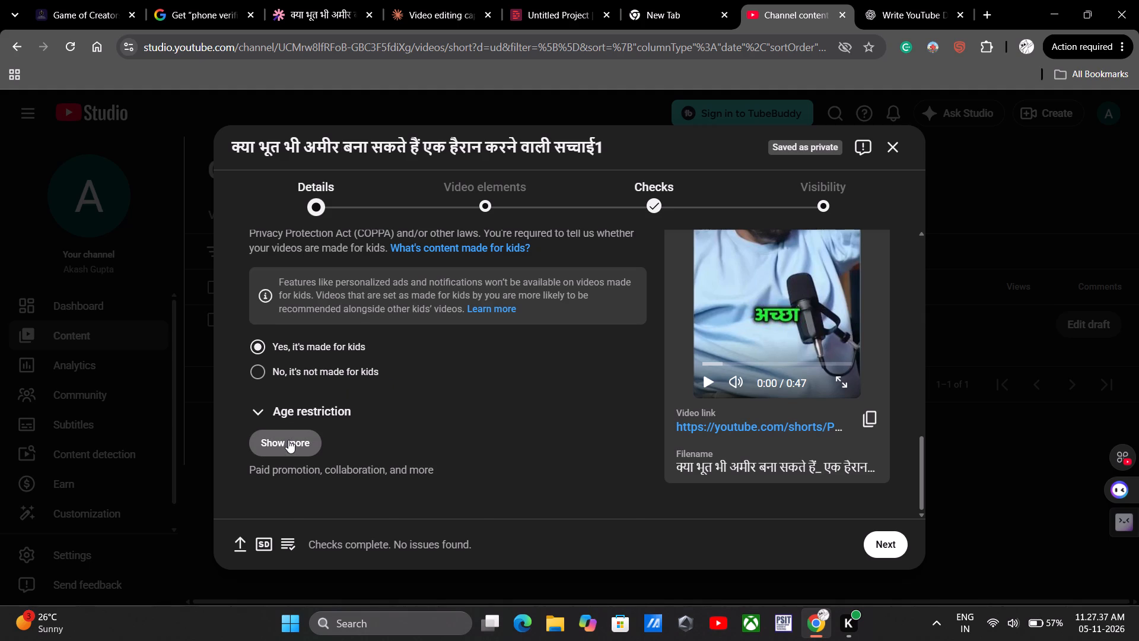
scroll(288, 440, down, 5)
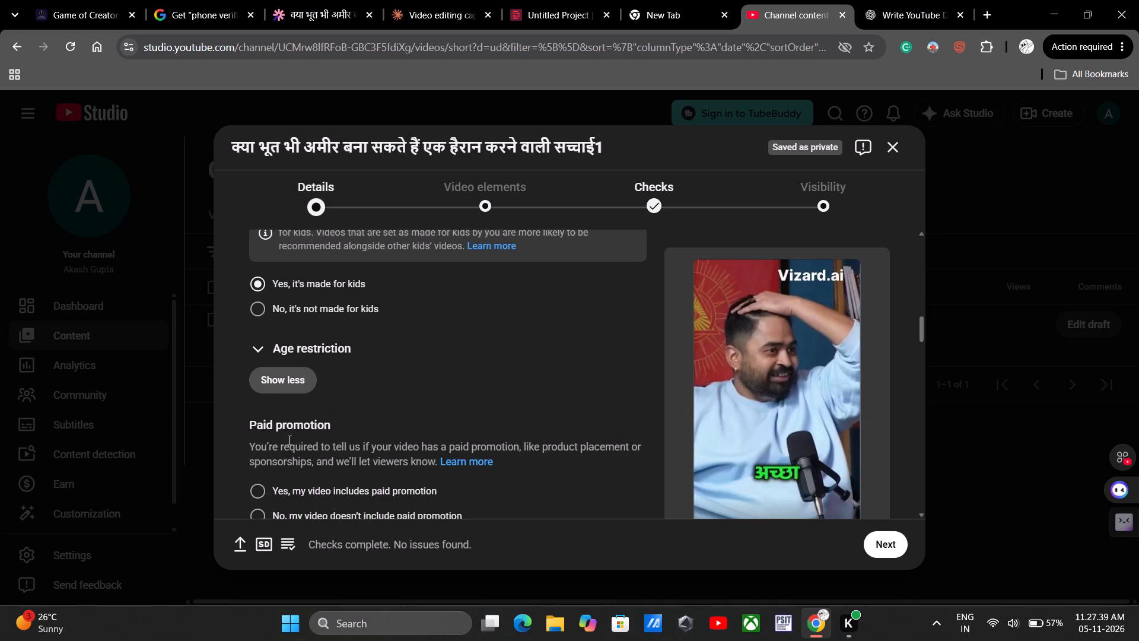
scroll(288, 440, down, 6)
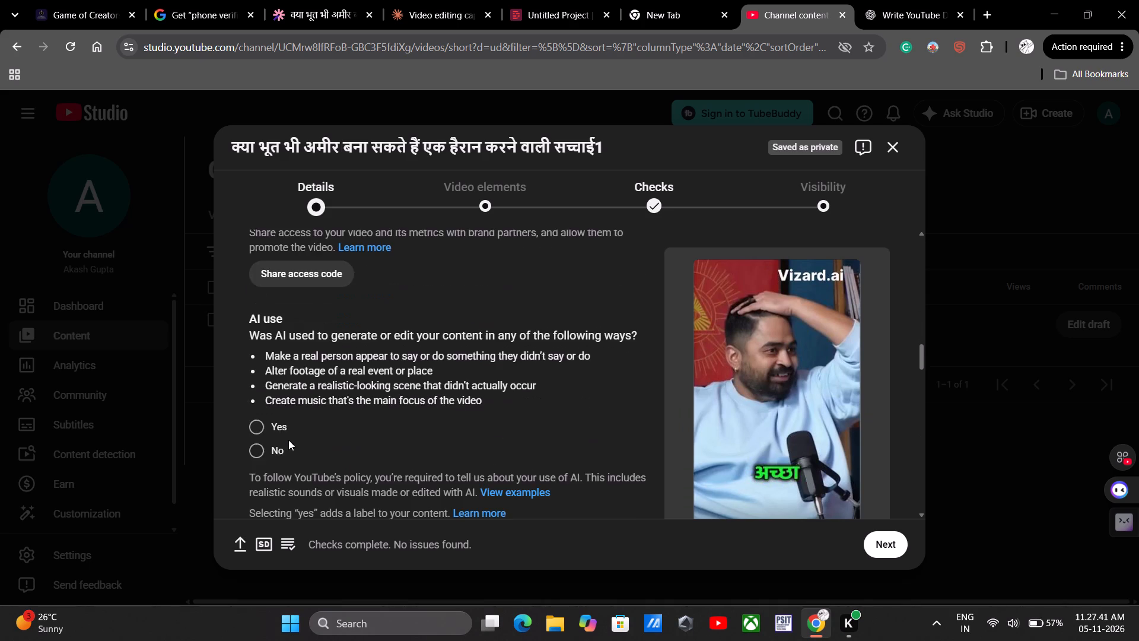
scroll(288, 440, up, 1)
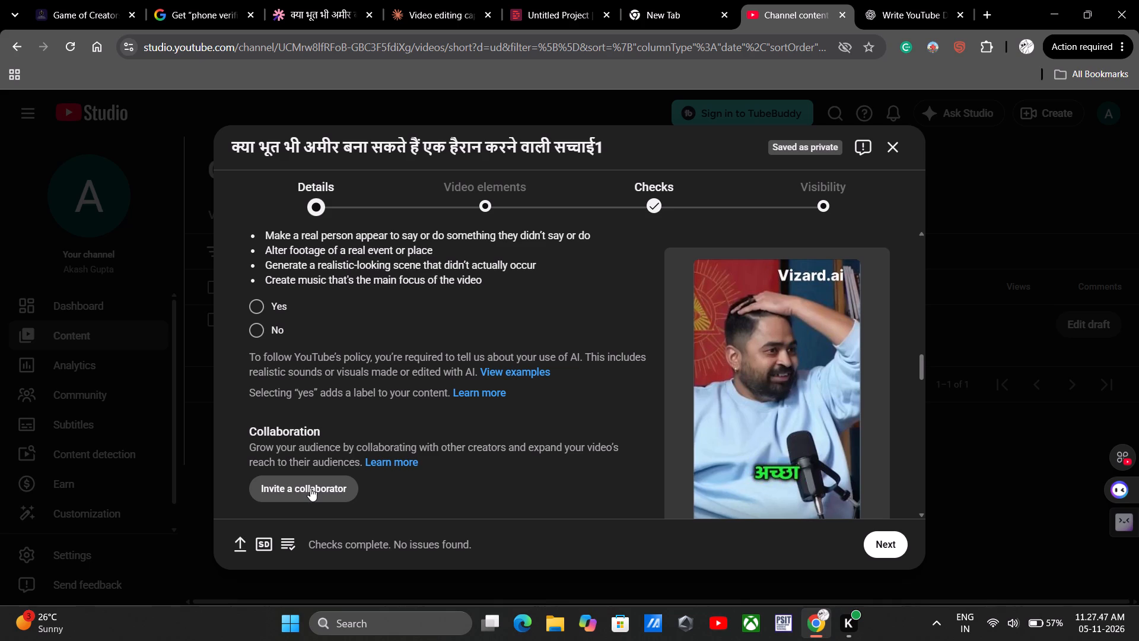
click(310, 488)
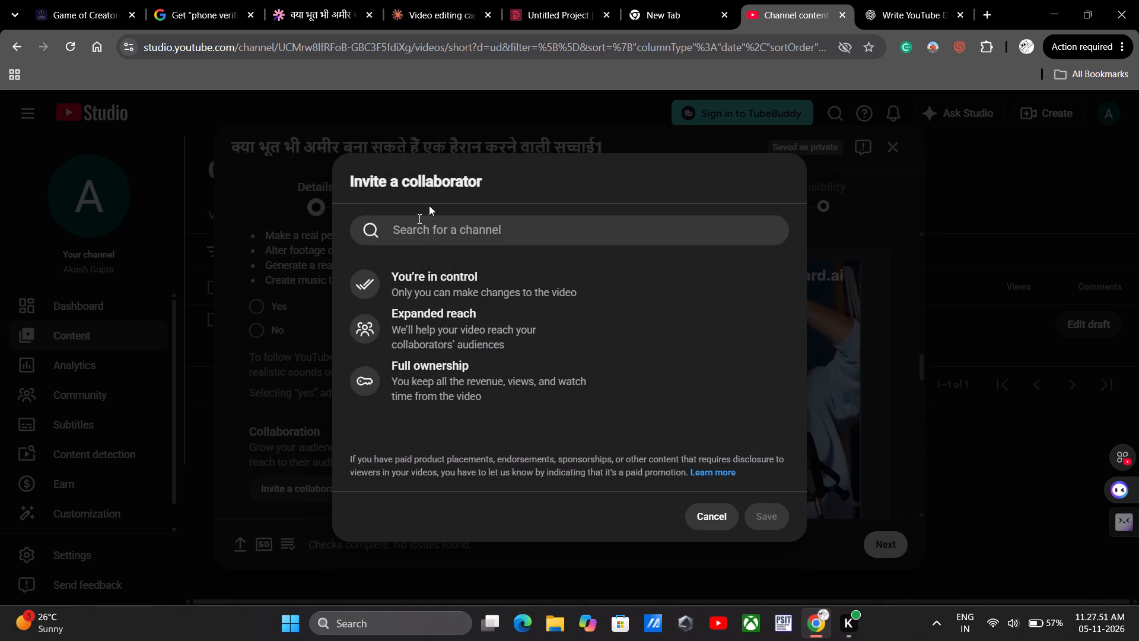
click(438, 224)
text(tar)
text(un)
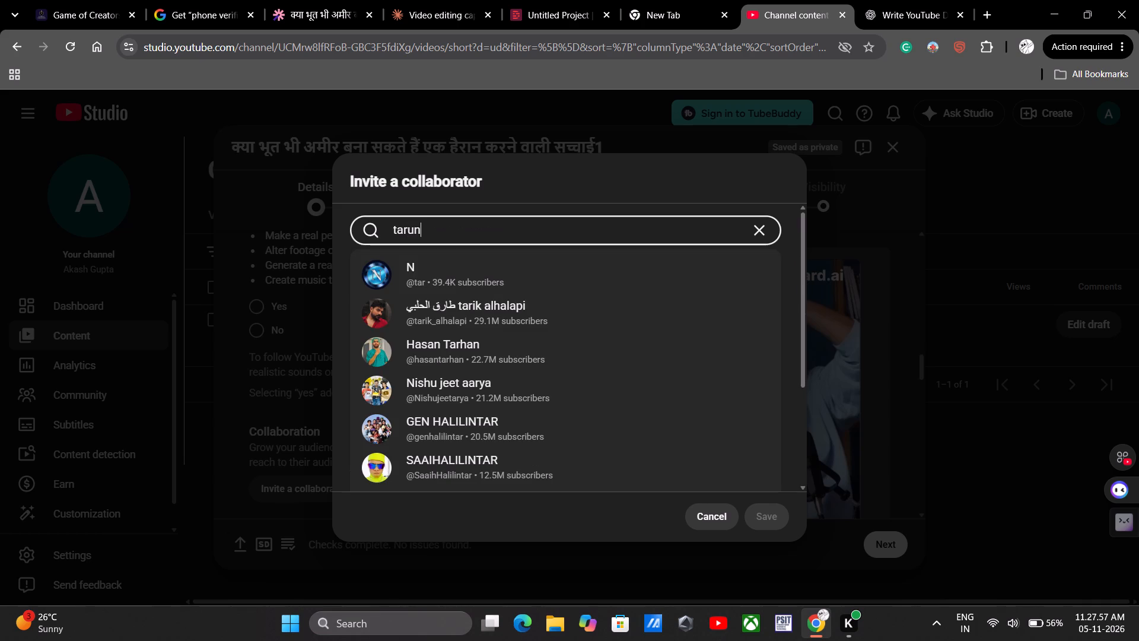
key(space)
text(show)
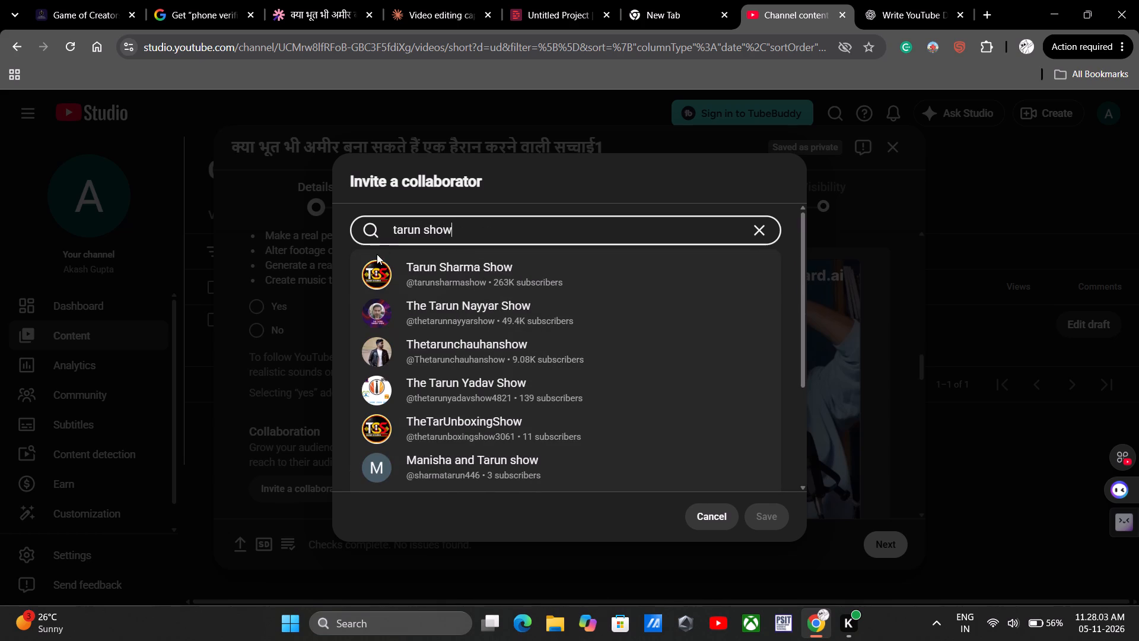
double_click(462, 268)
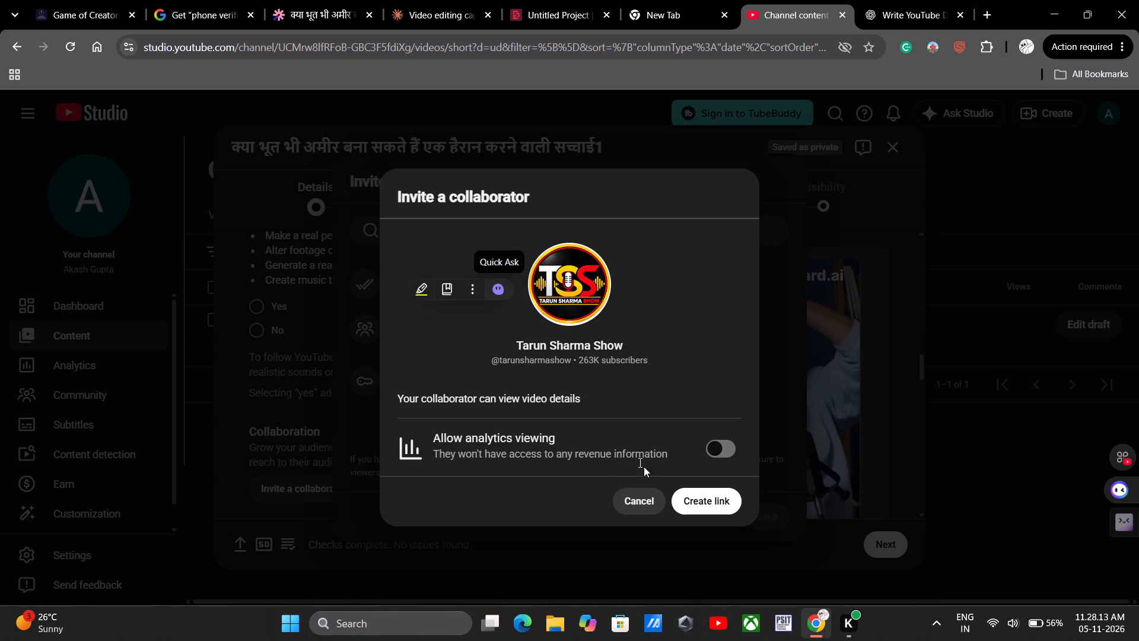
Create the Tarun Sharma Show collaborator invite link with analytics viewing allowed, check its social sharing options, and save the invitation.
click(715, 449)
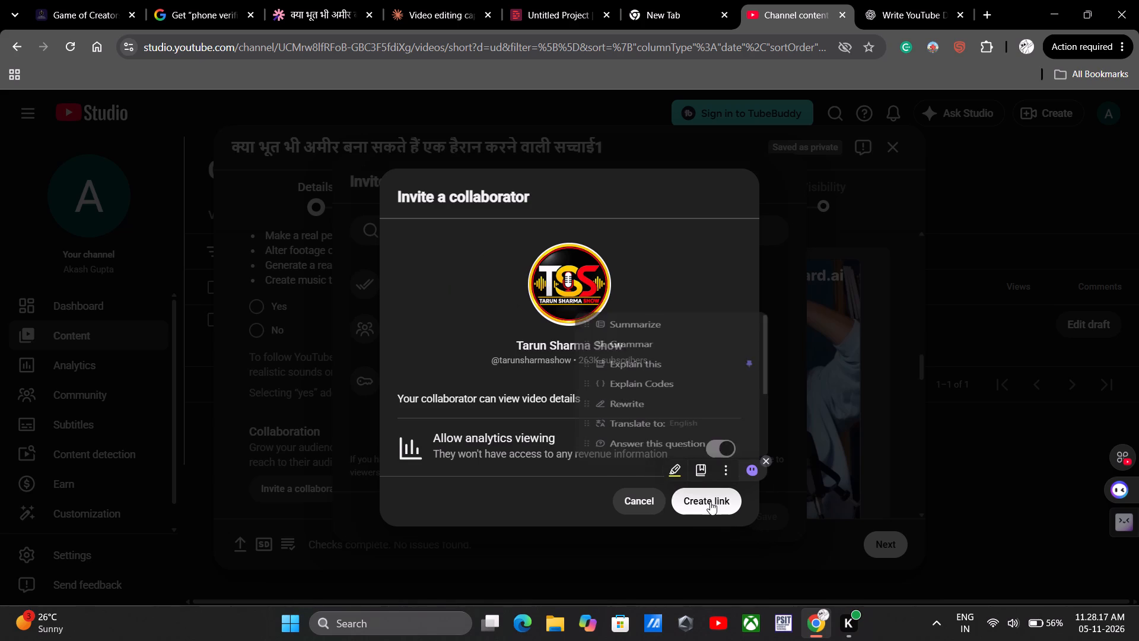
click(710, 502)
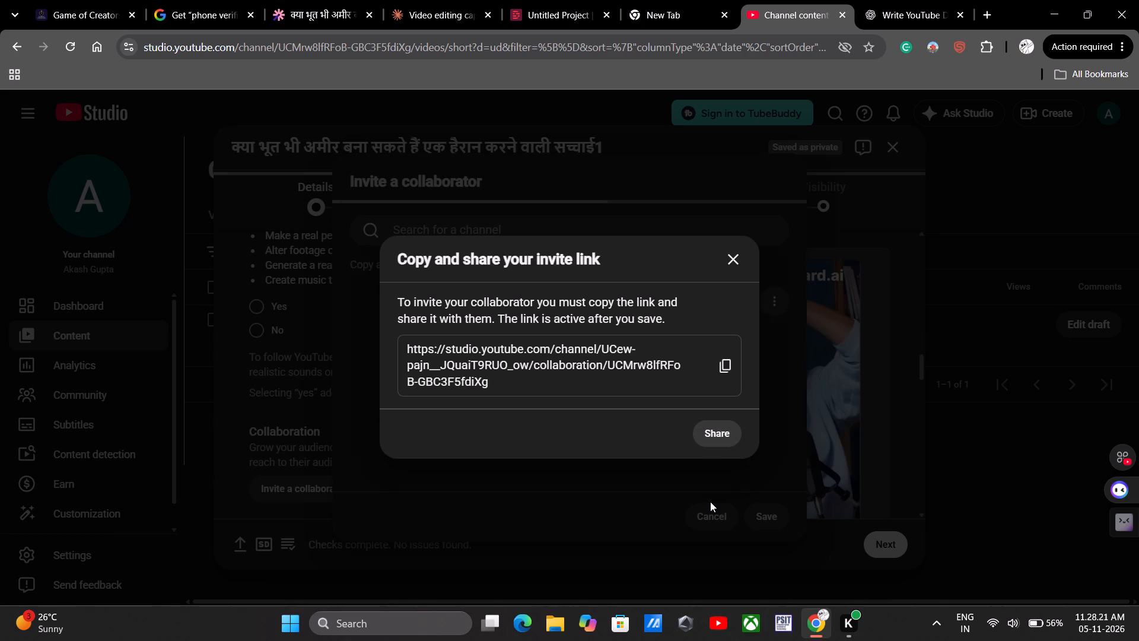
click(713, 430)
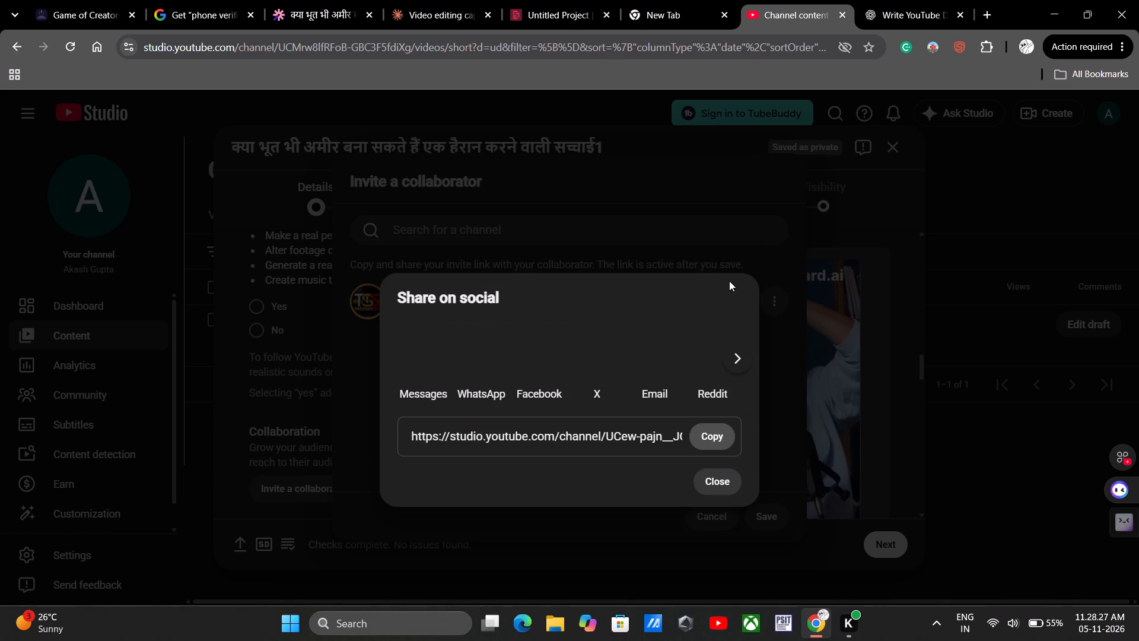
click(829, 338)
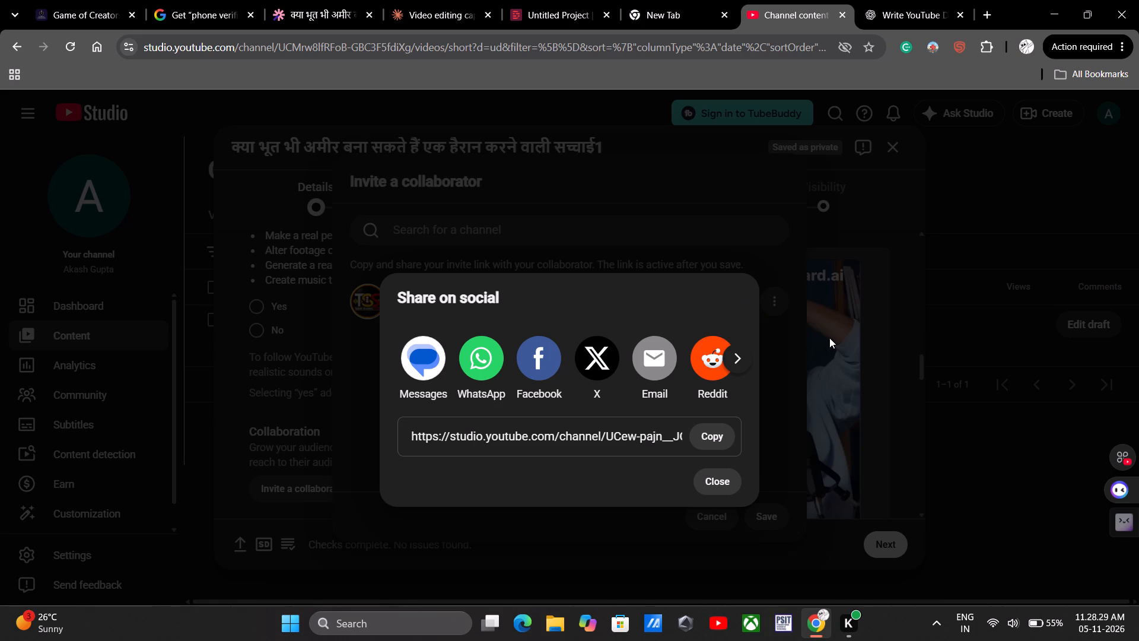
click(723, 485)
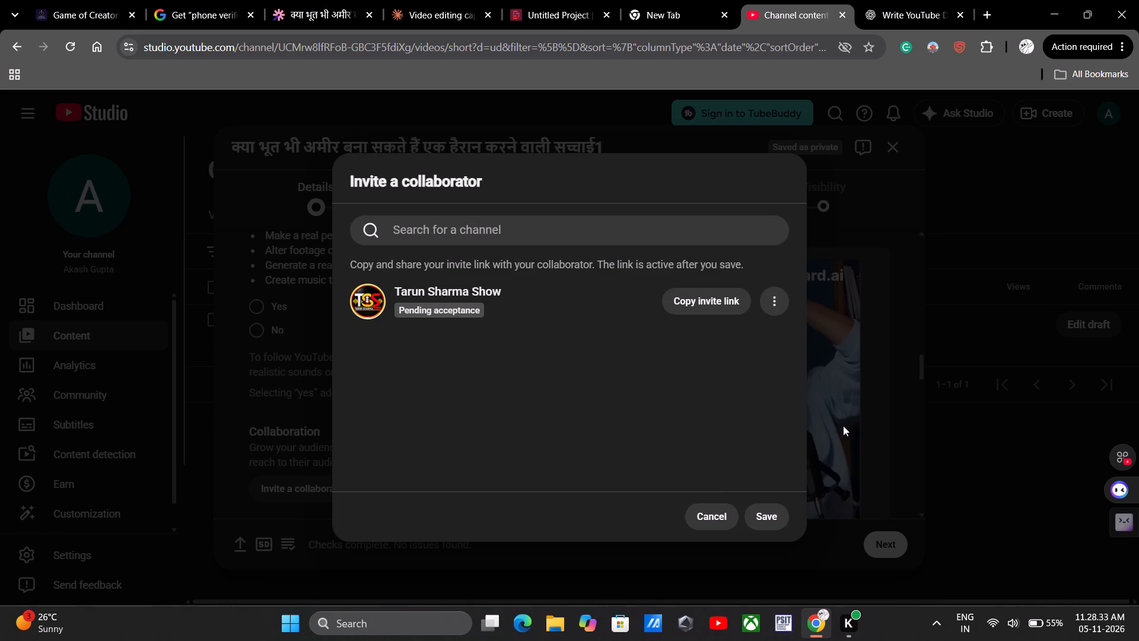
click(782, 512)
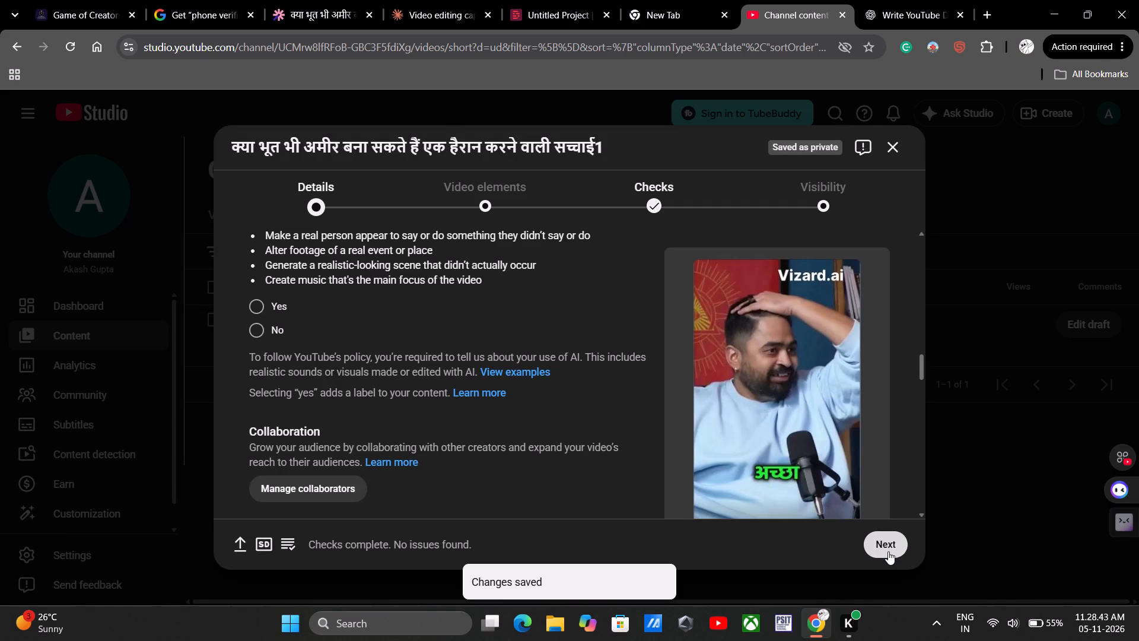
Look over the draft's video elements and copyright checks, and return to its Details.
click(888, 551)
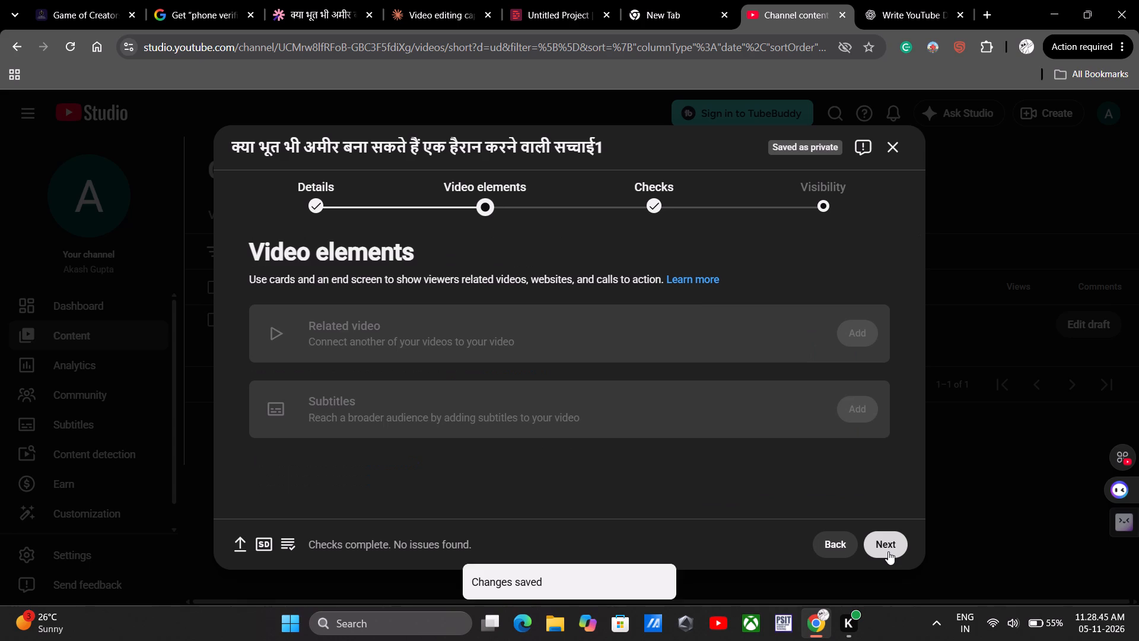
click(888, 551)
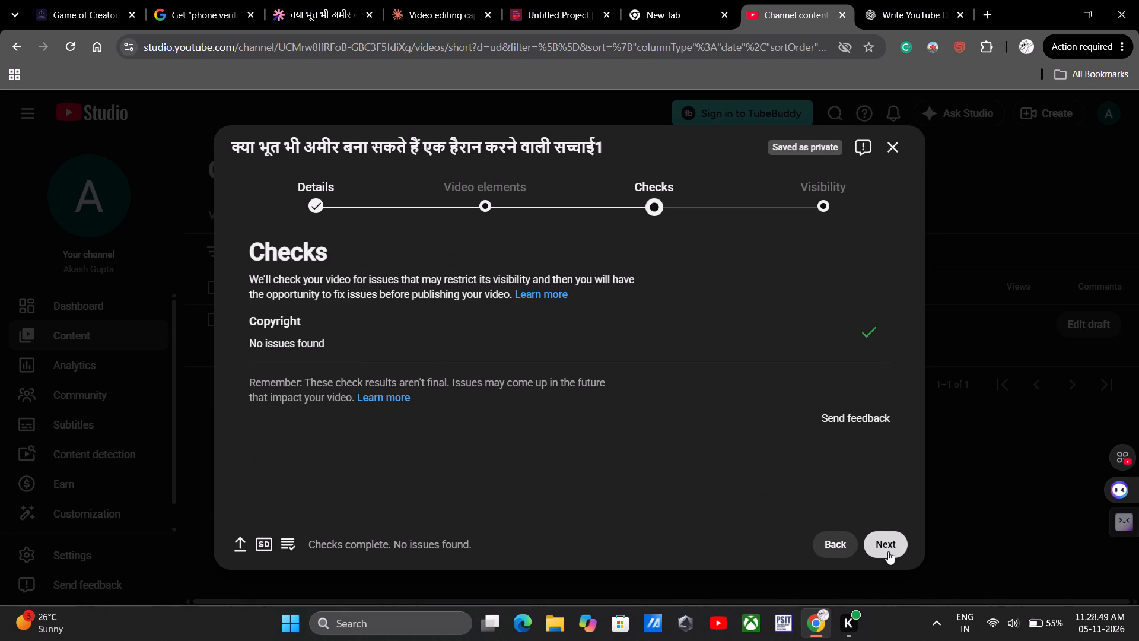
click(836, 550)
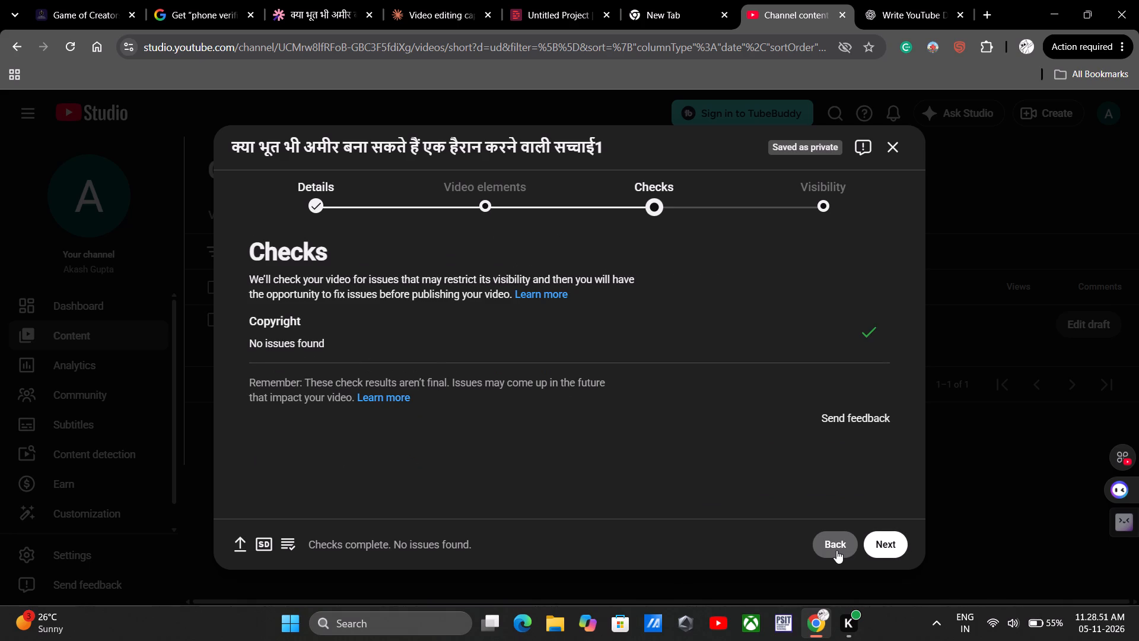
click(836, 550)
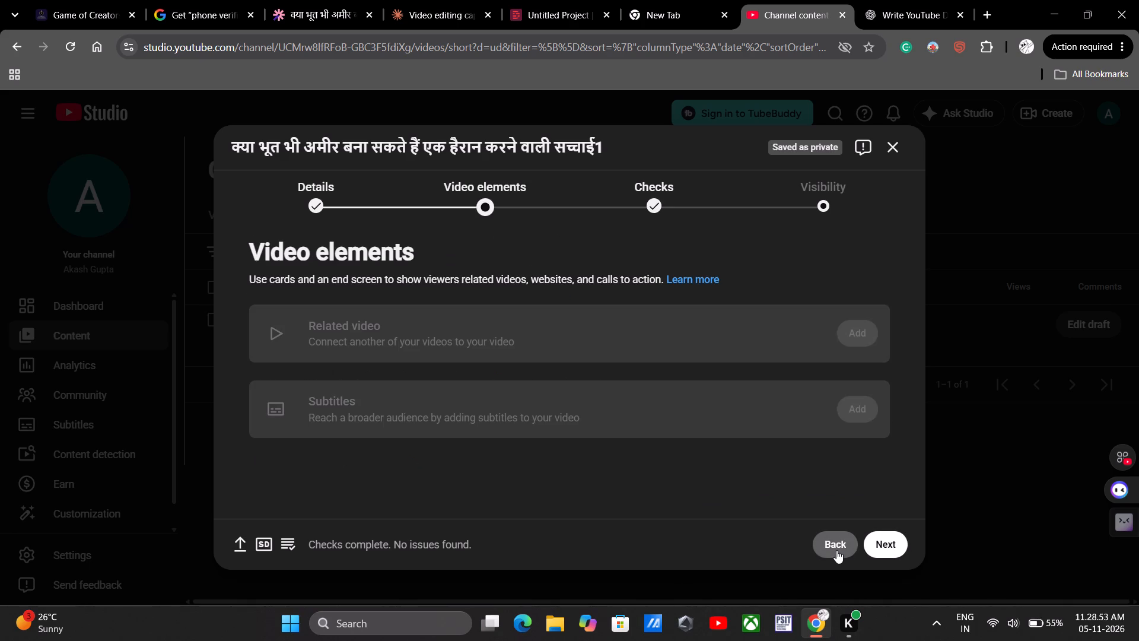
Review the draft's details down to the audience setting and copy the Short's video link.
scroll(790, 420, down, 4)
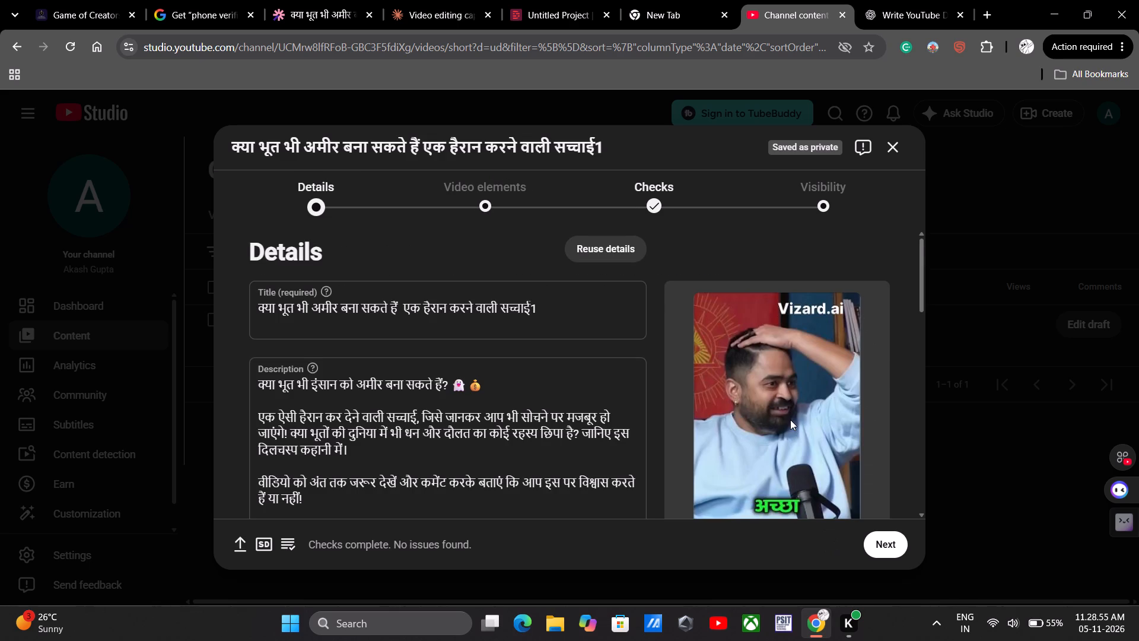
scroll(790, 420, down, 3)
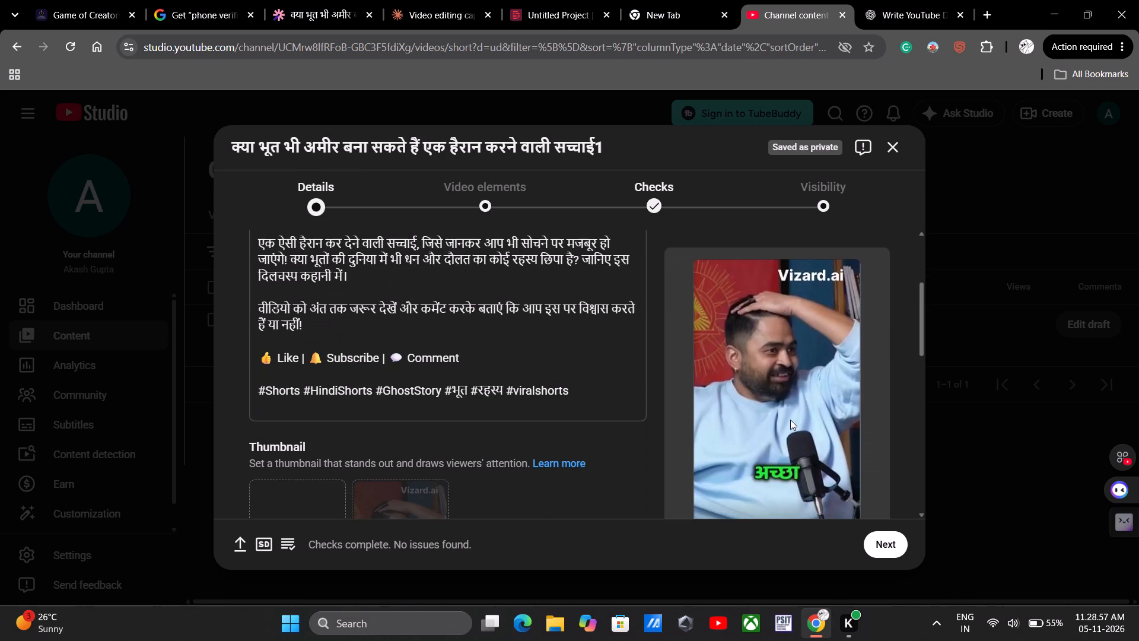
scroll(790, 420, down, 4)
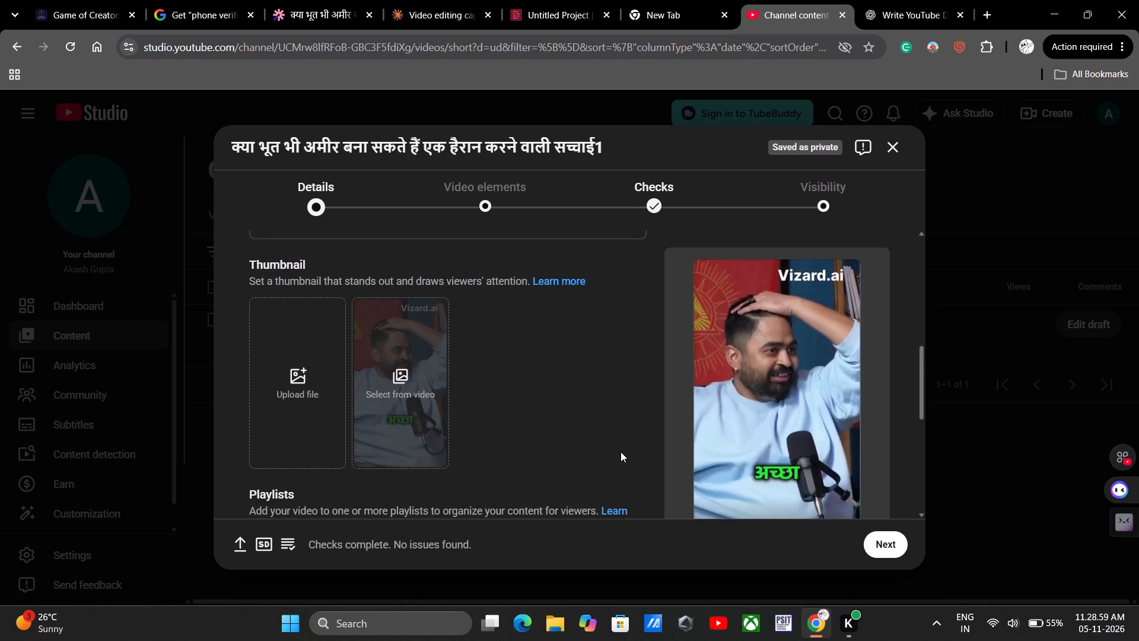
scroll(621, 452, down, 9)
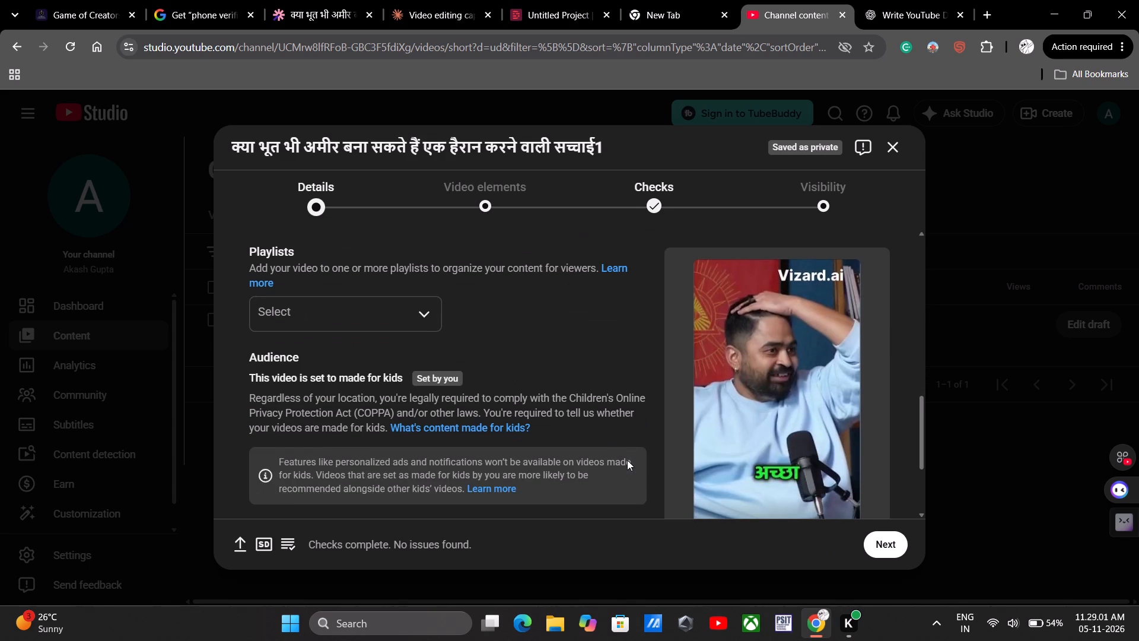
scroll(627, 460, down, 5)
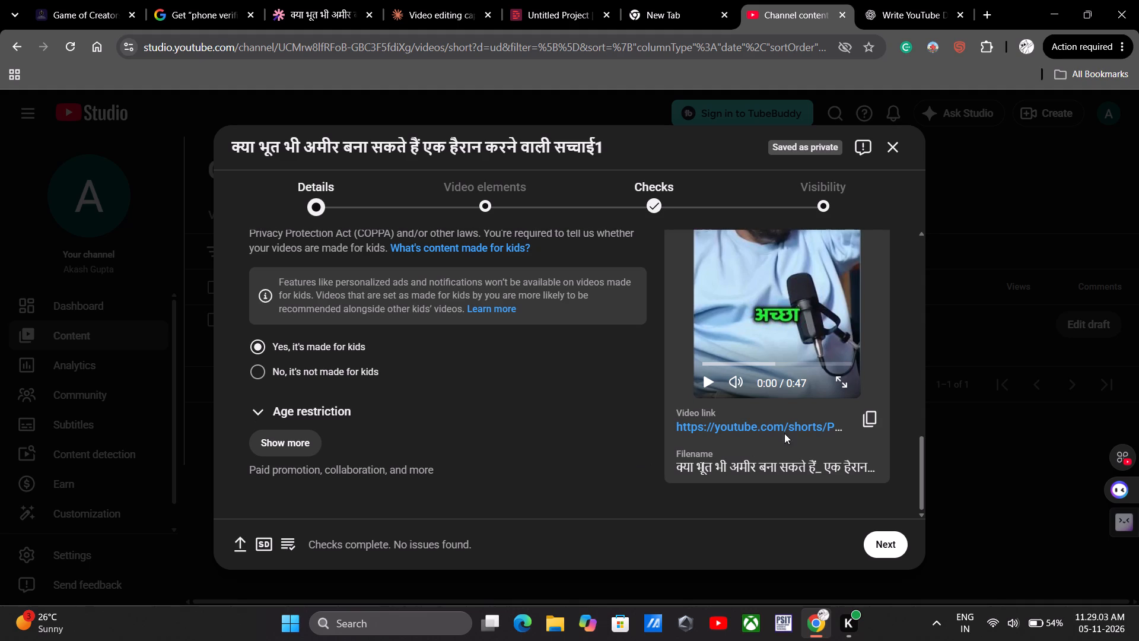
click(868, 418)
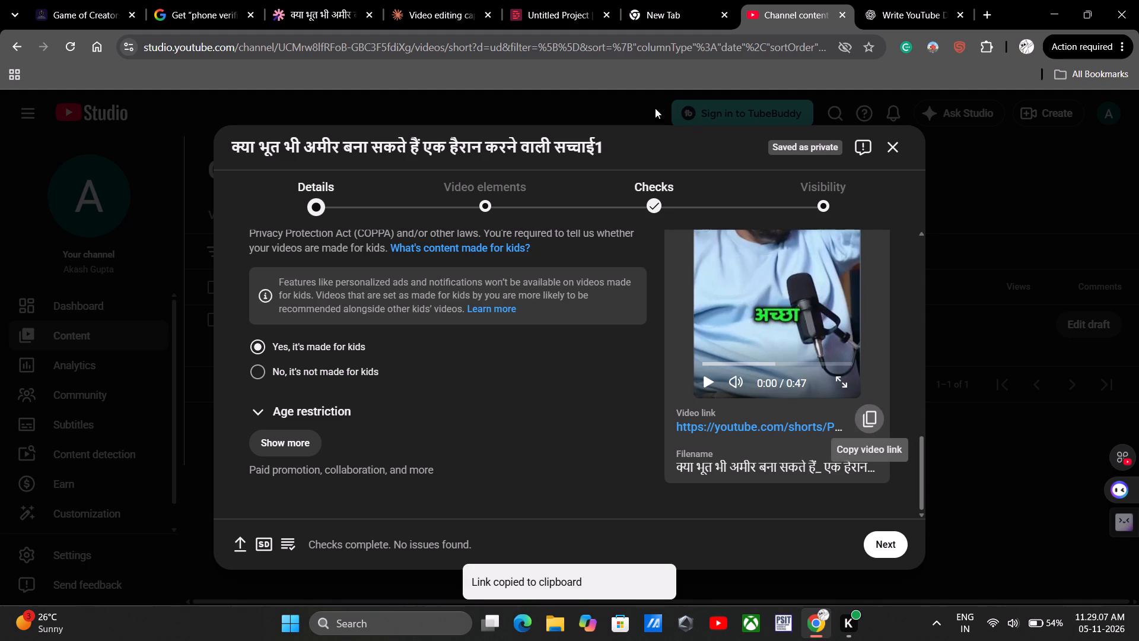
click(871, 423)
Advance the draft to the Visibility stage, set it to Public and publish the Short.
click(884, 545)
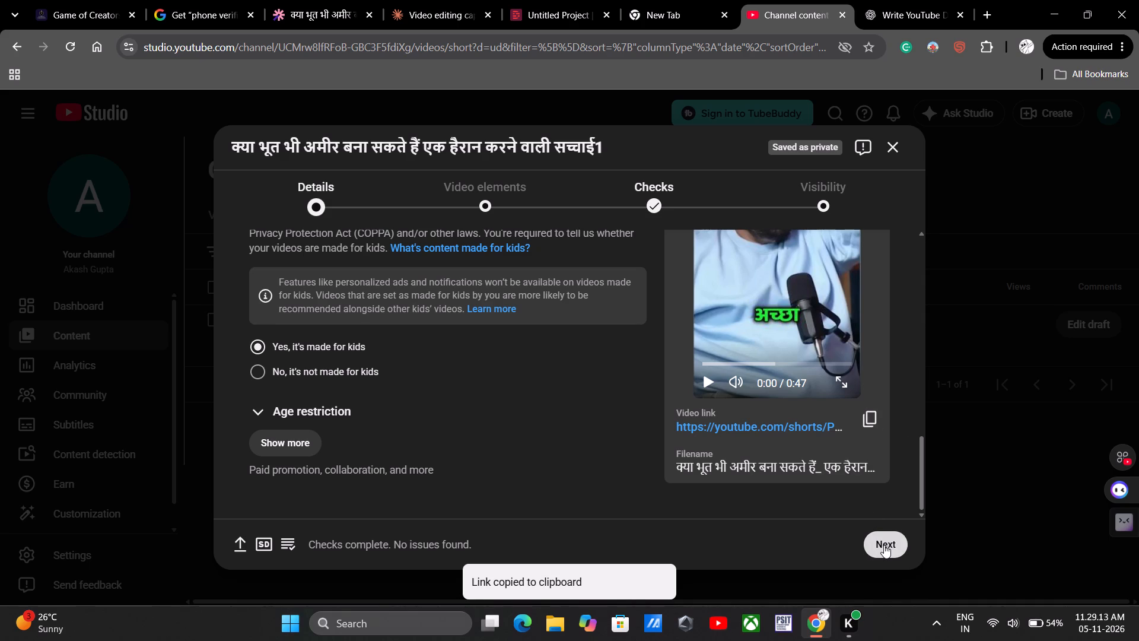
double_click(884, 545)
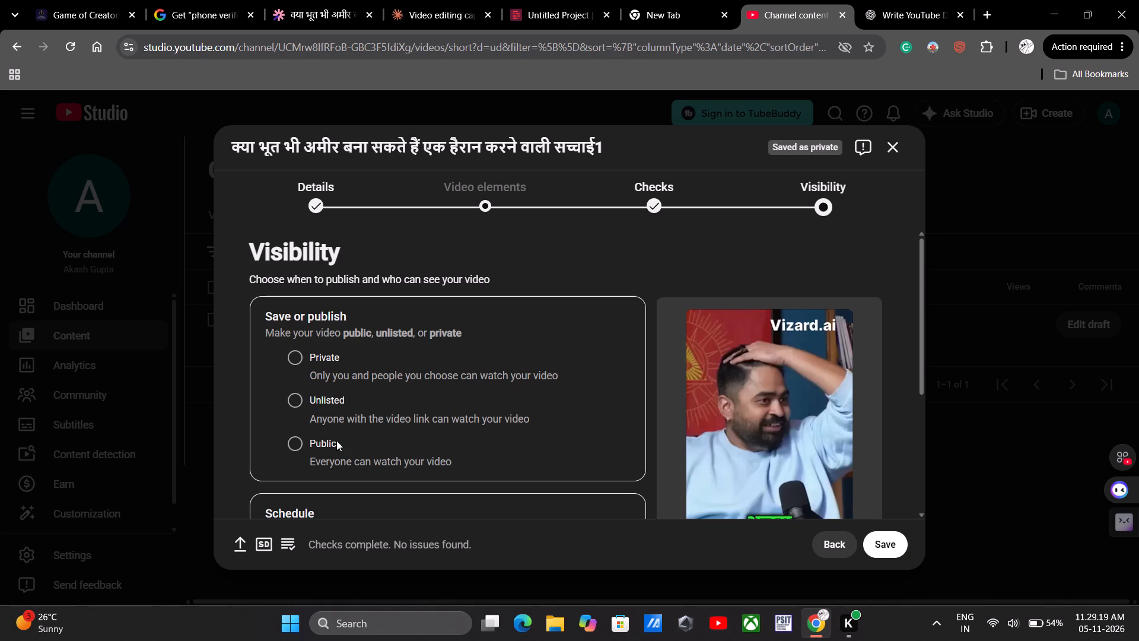
click(291, 439)
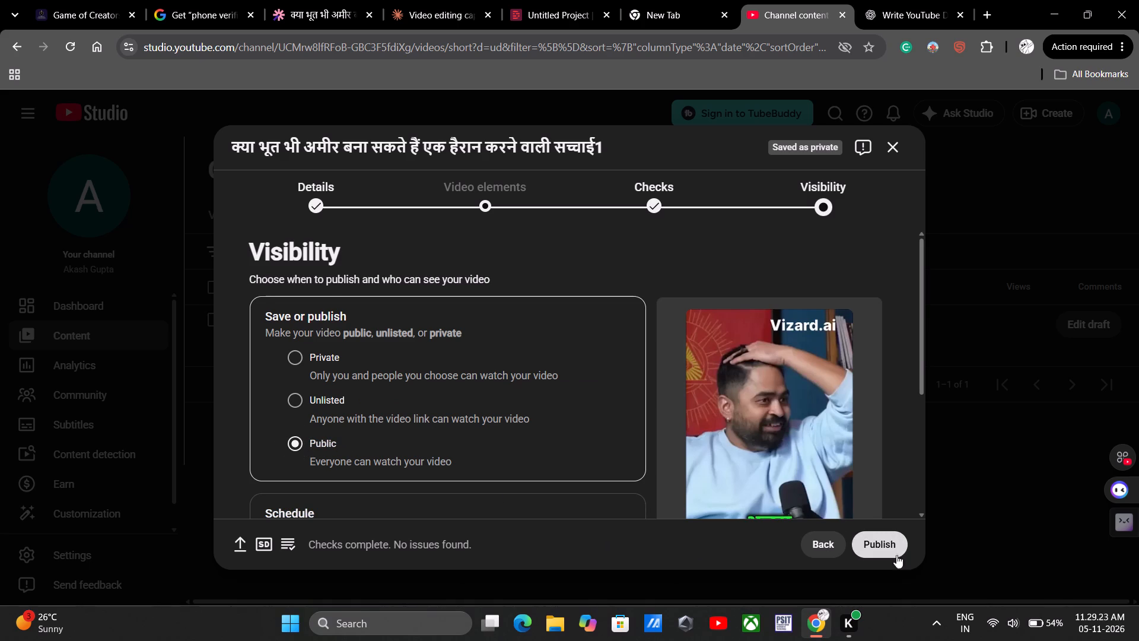
scroll(688, 393, down, 4)
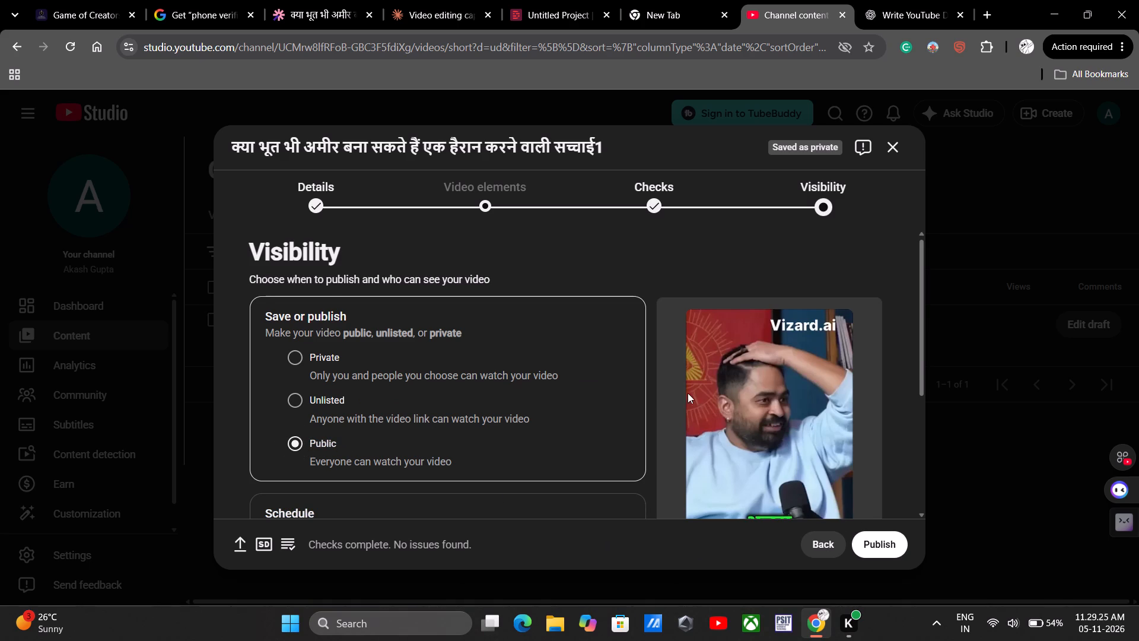
click(896, 547)
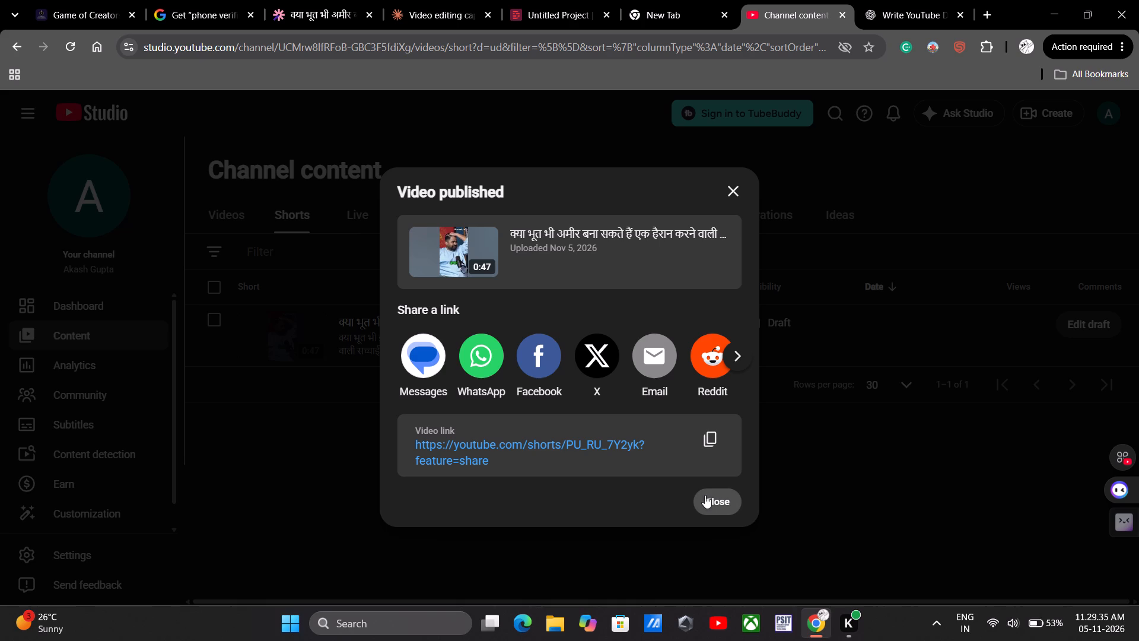
Copy the published Short's video link and close the sharing dialog.
click(710, 429)
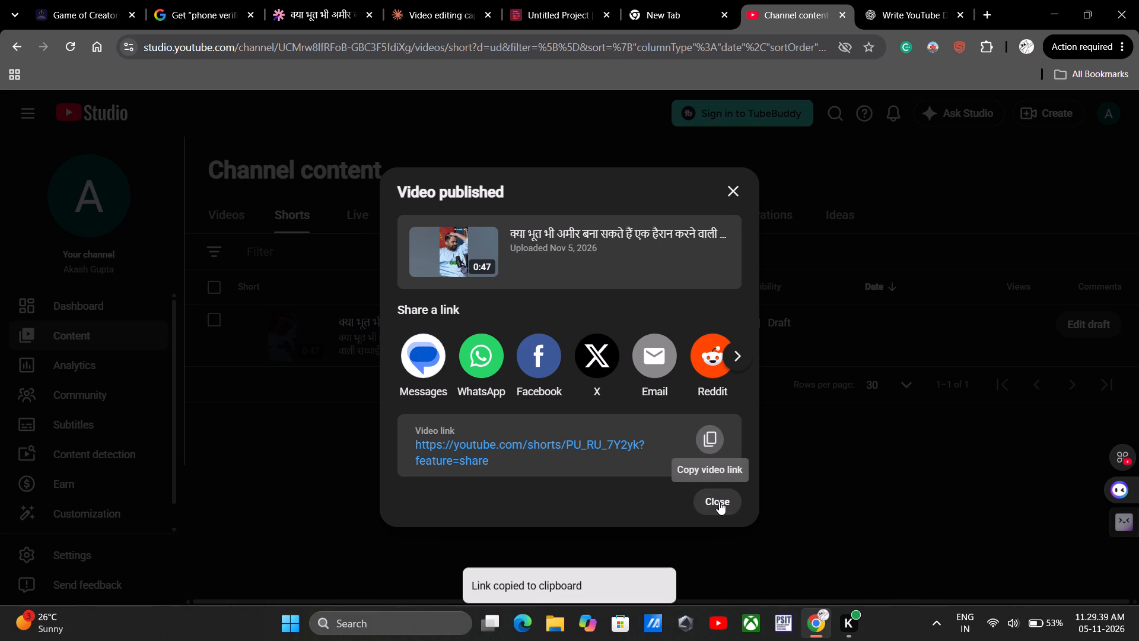
click(719, 502)
click(733, 191)
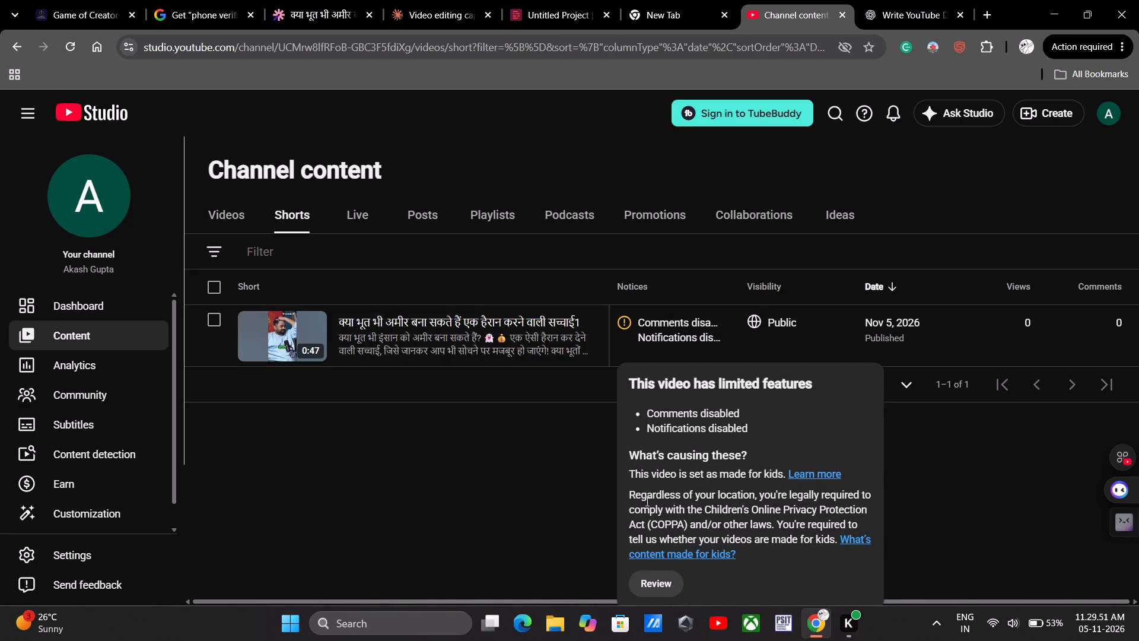
Open the limited-features review for the Short and examine its audience setting and expanded details down to the tags.
click(647, 580)
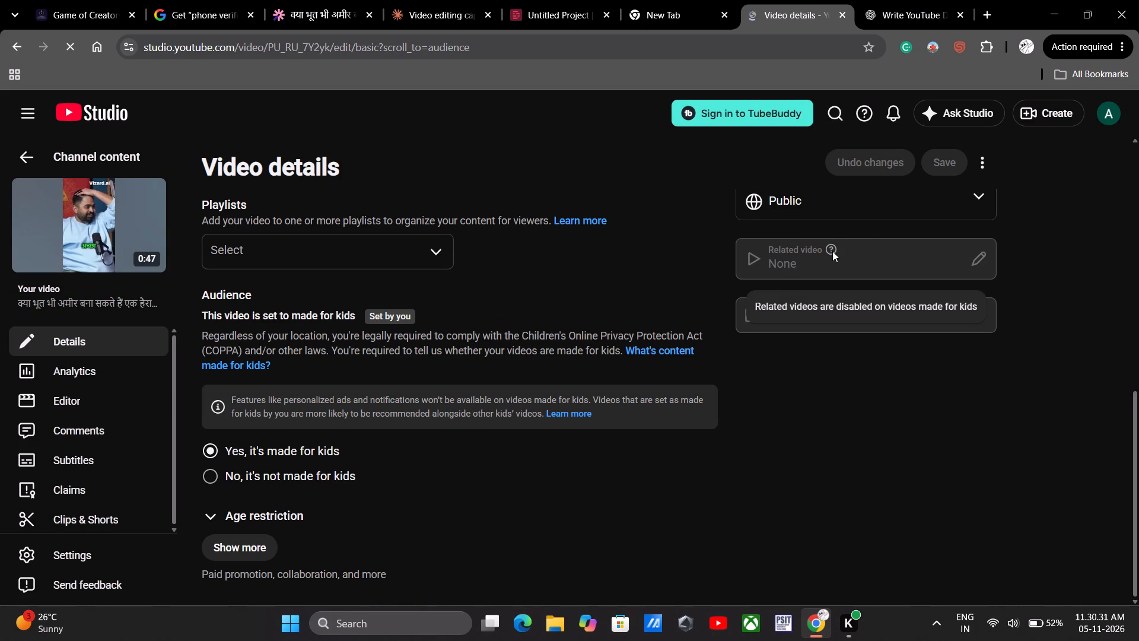
click(832, 251)
click(871, 428)
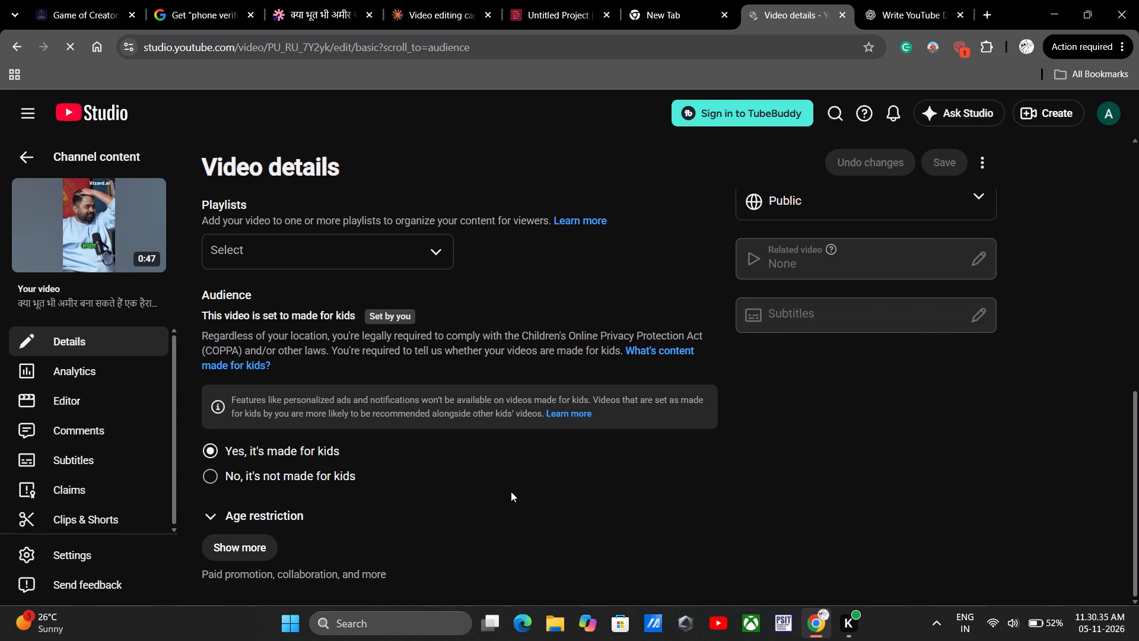
scroll(511, 491, down, 7)
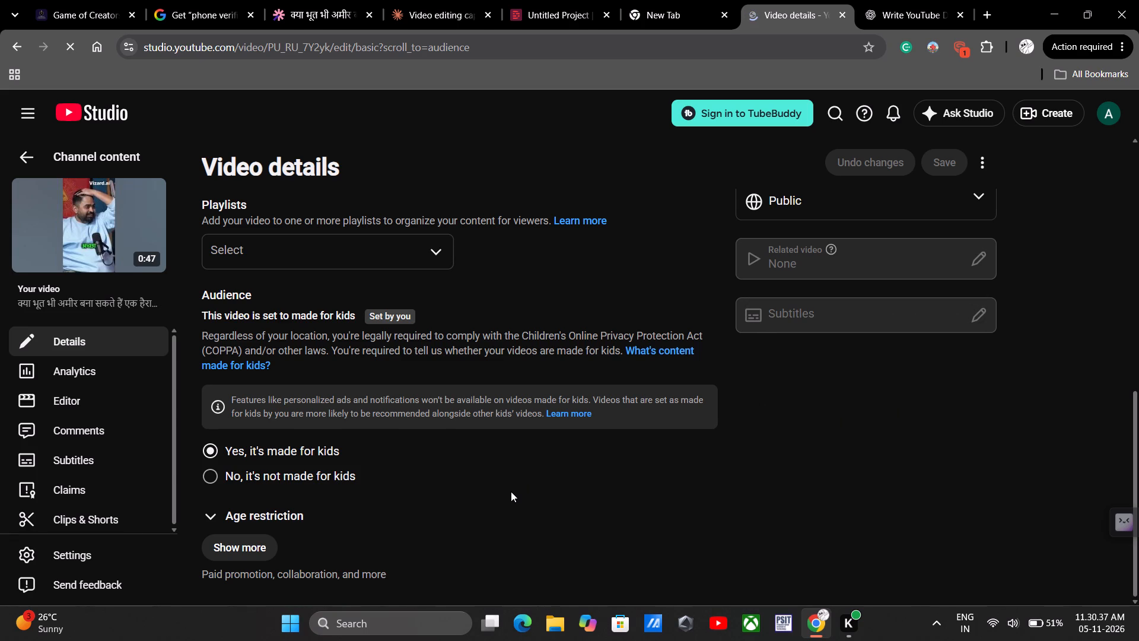
click(236, 544)
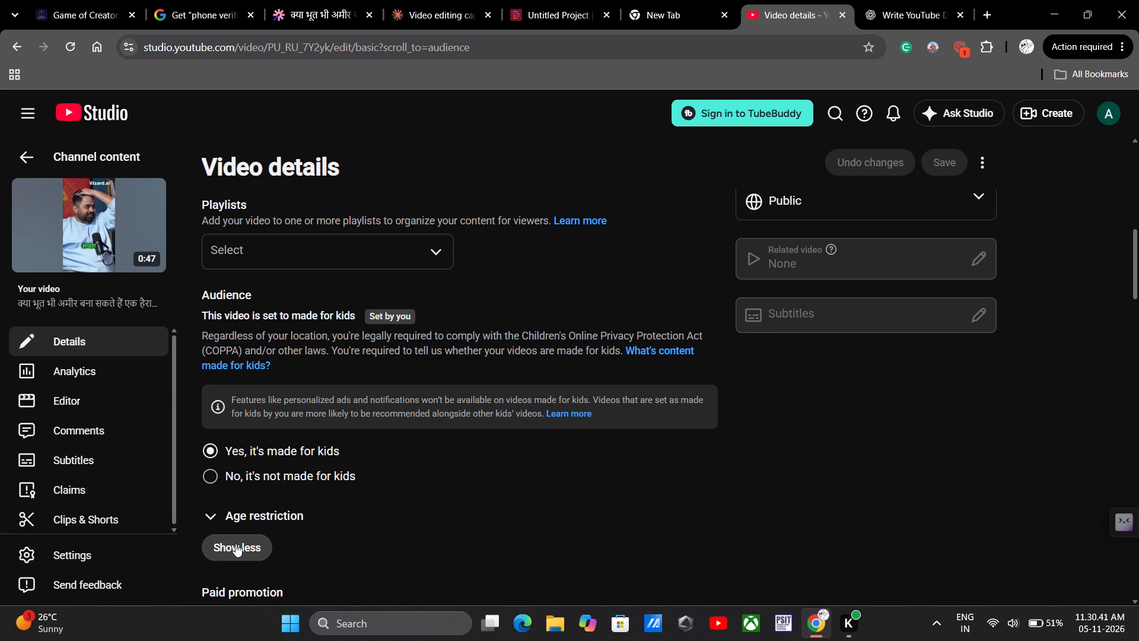
scroll(307, 488, down, 3)
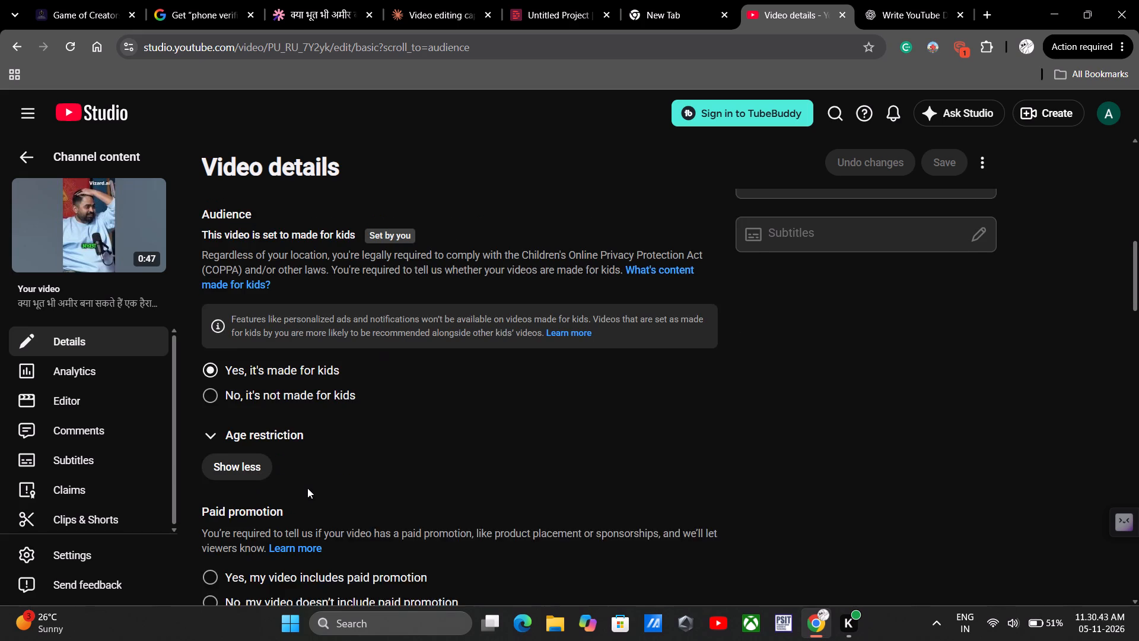
scroll(307, 488, down, 7)
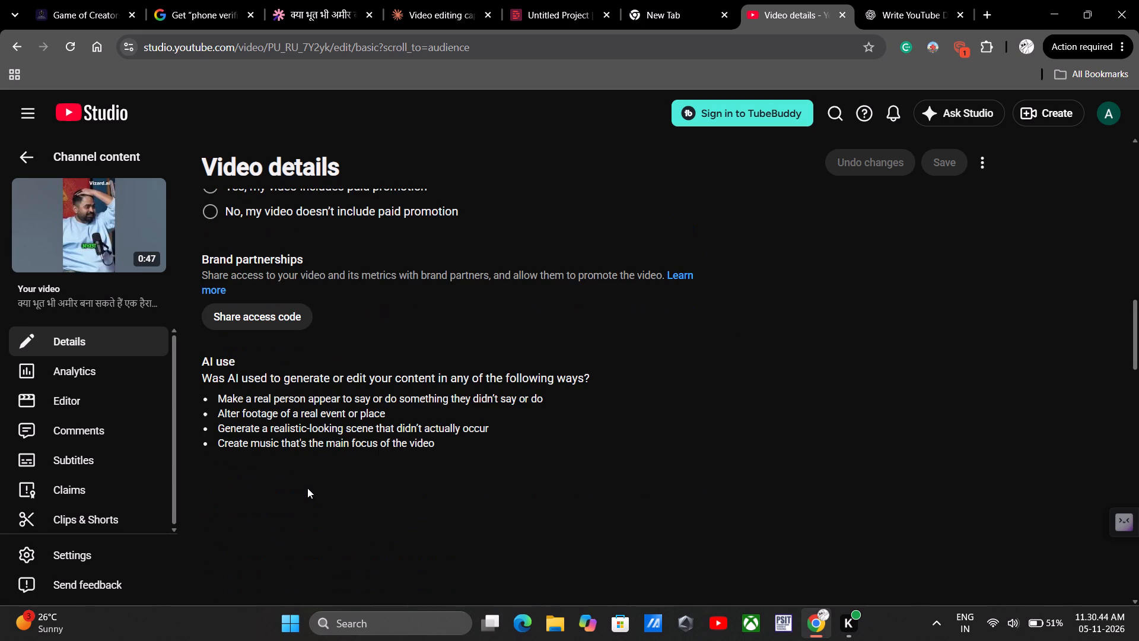
scroll(307, 488, down, 3)
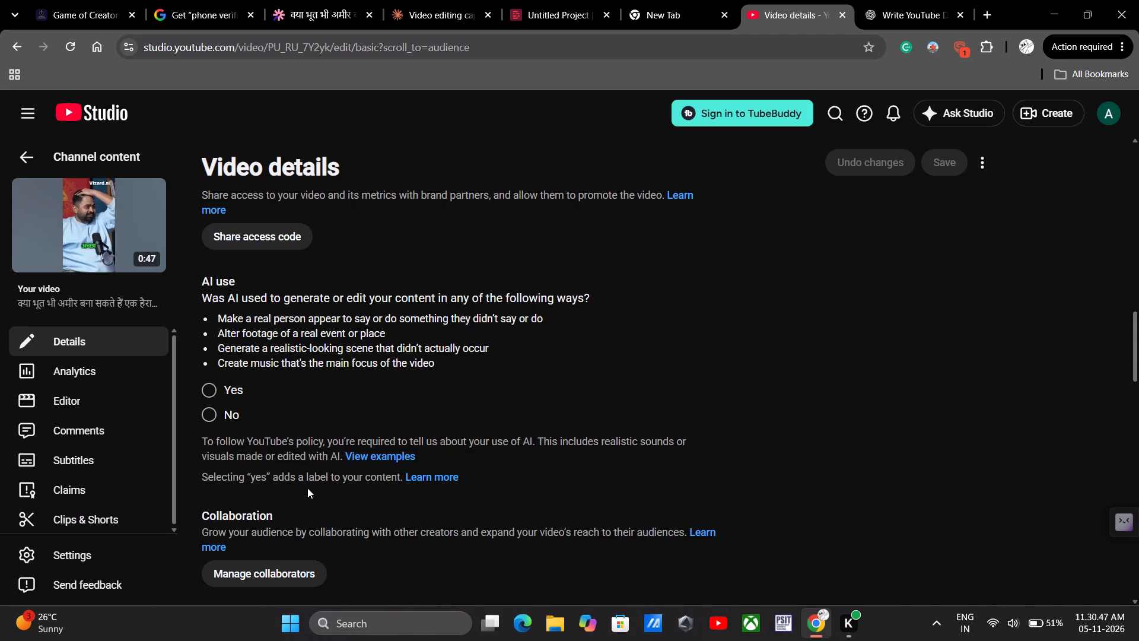
scroll(307, 488, down, 2)
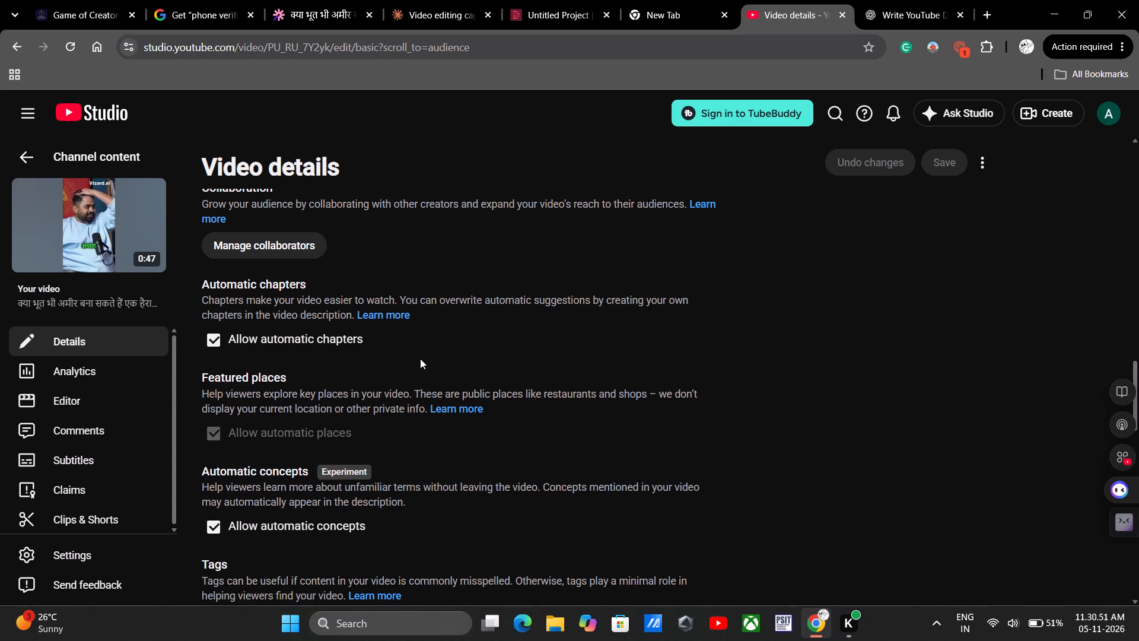
scroll(393, 448, down, 5)
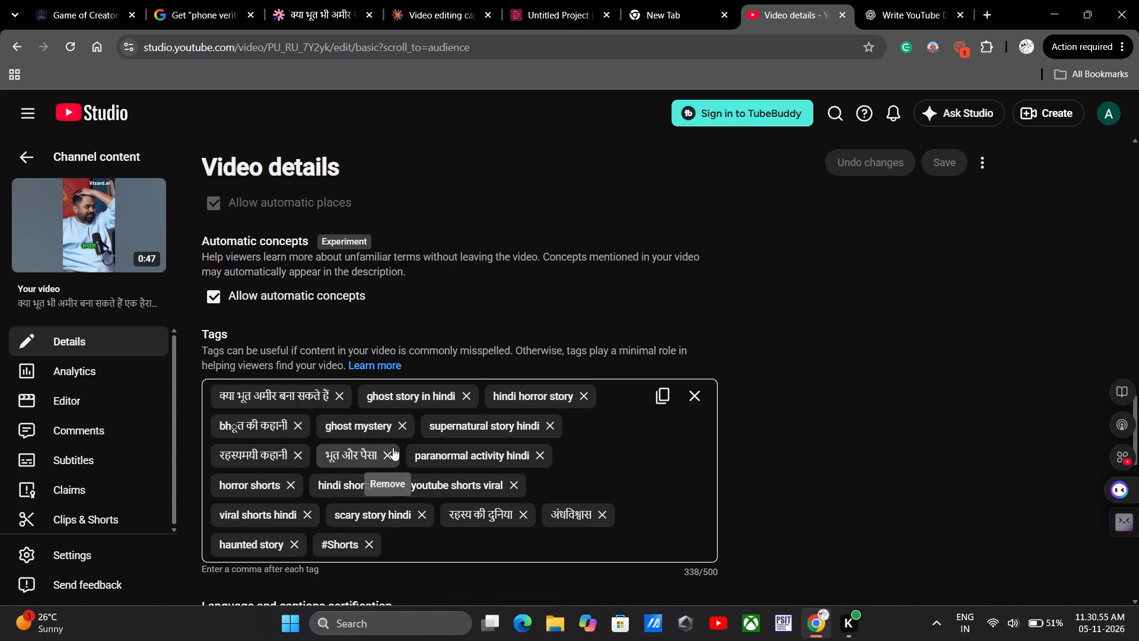
Set the Short's video language to Hindi.
scroll(393, 448, down, 3)
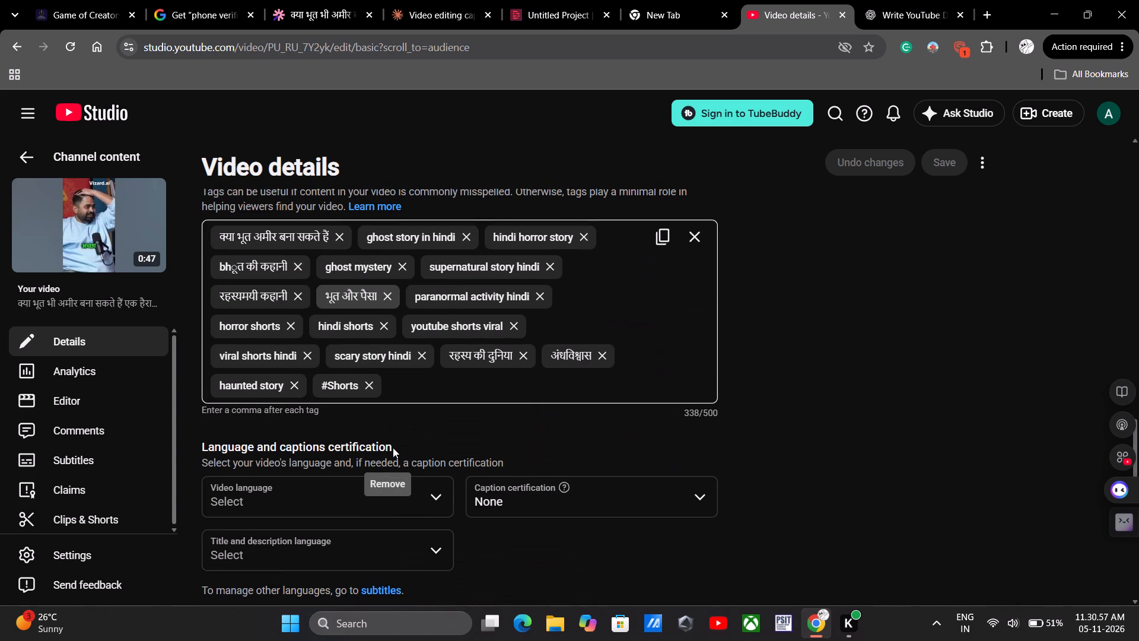
click(431, 495)
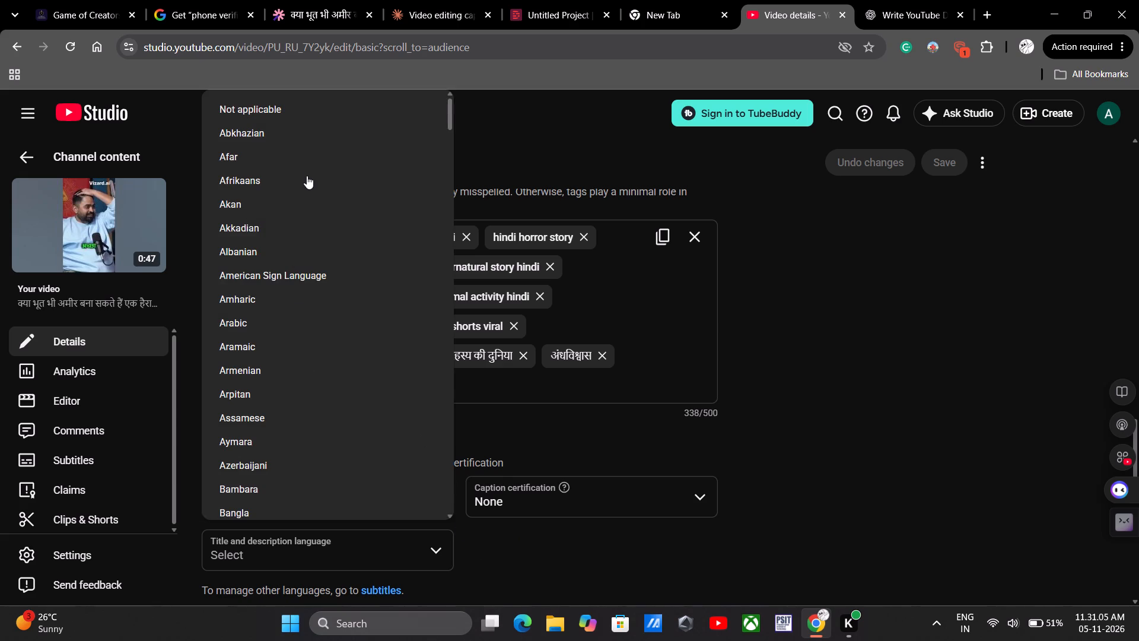
key(Down)
key(Down)
key(Down)
key(Down)
key(Down)
key(Down)
key(Down)
key(Down)
key(Down)
key(Down)
key(Down)
key(Down)
key(Down)
key(Down)
key(Down)
key(Down)
key(Down)
key(Down)
key(Down)
key(Down)
key(Down)
key(Down)
key(Down)
scroll(324, 450, down, 5)
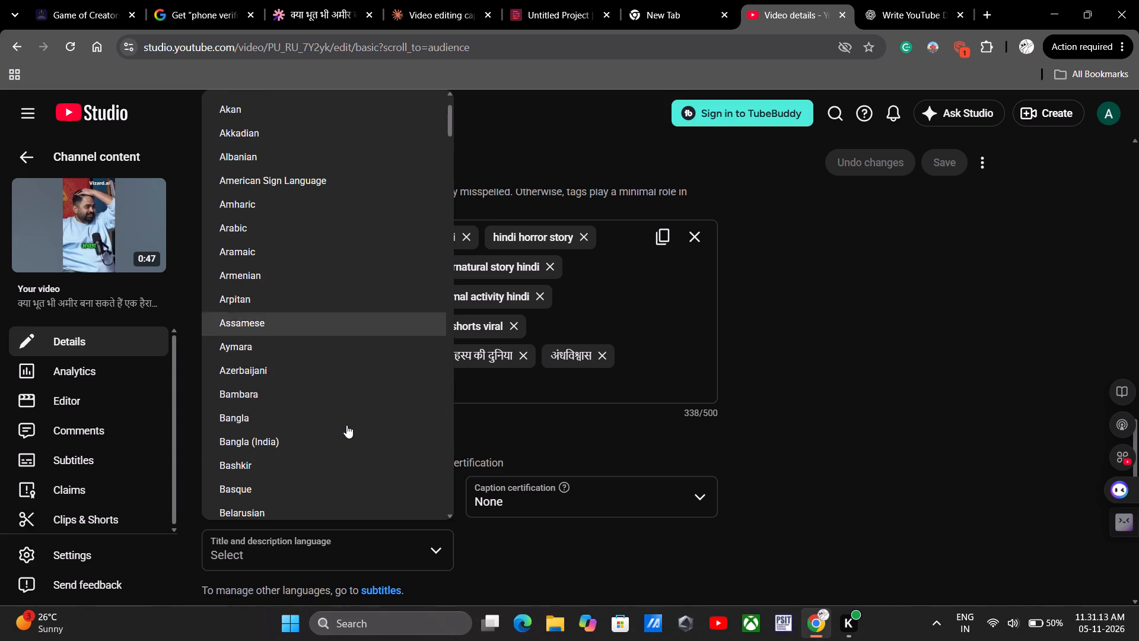
scroll(341, 436, down, 7)
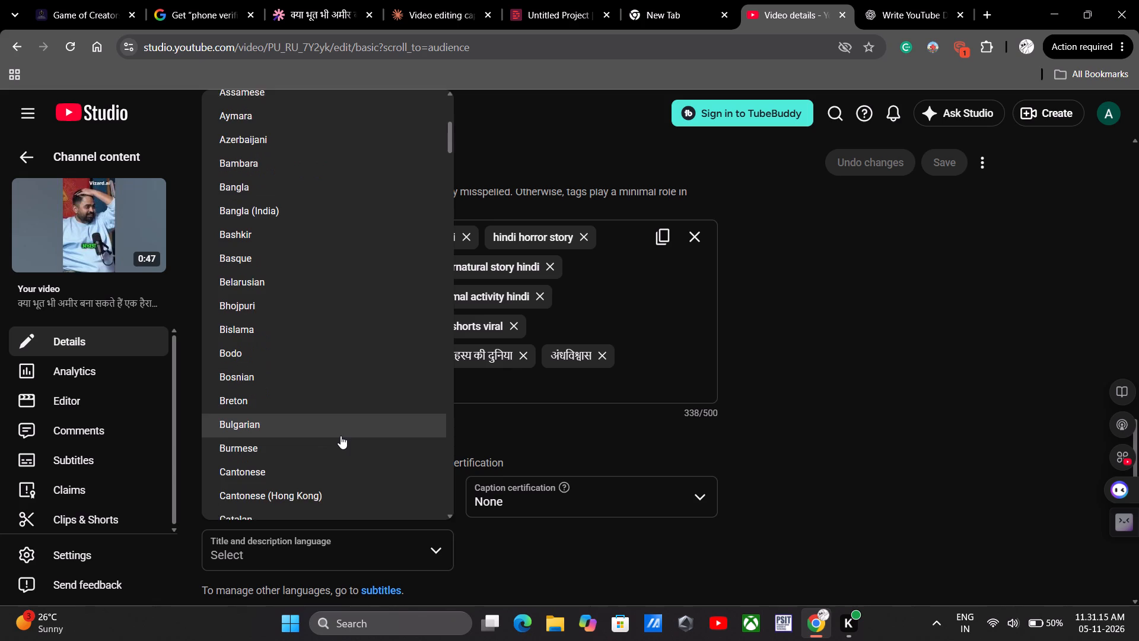
scroll(341, 436, down, 2)
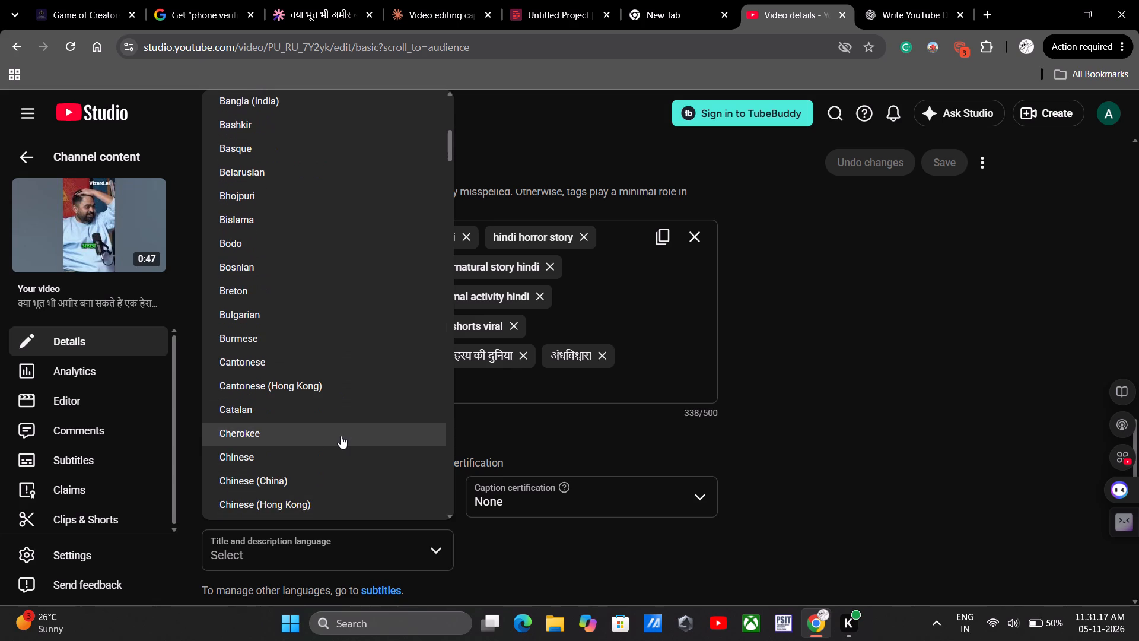
scroll(341, 436, down, 6)
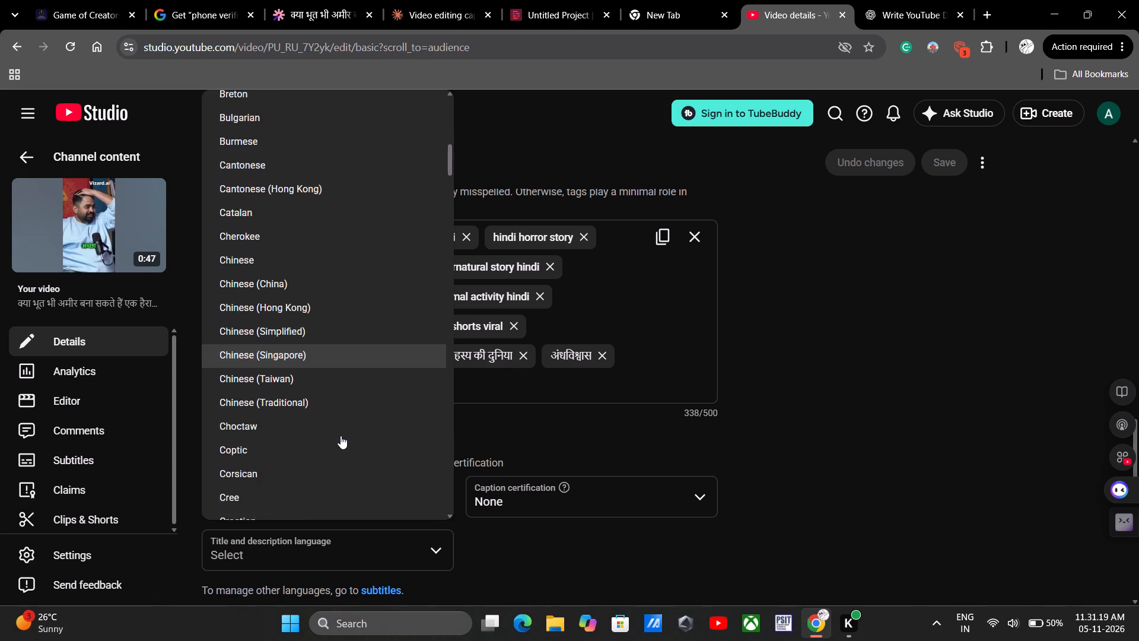
scroll(341, 436, down, 6)
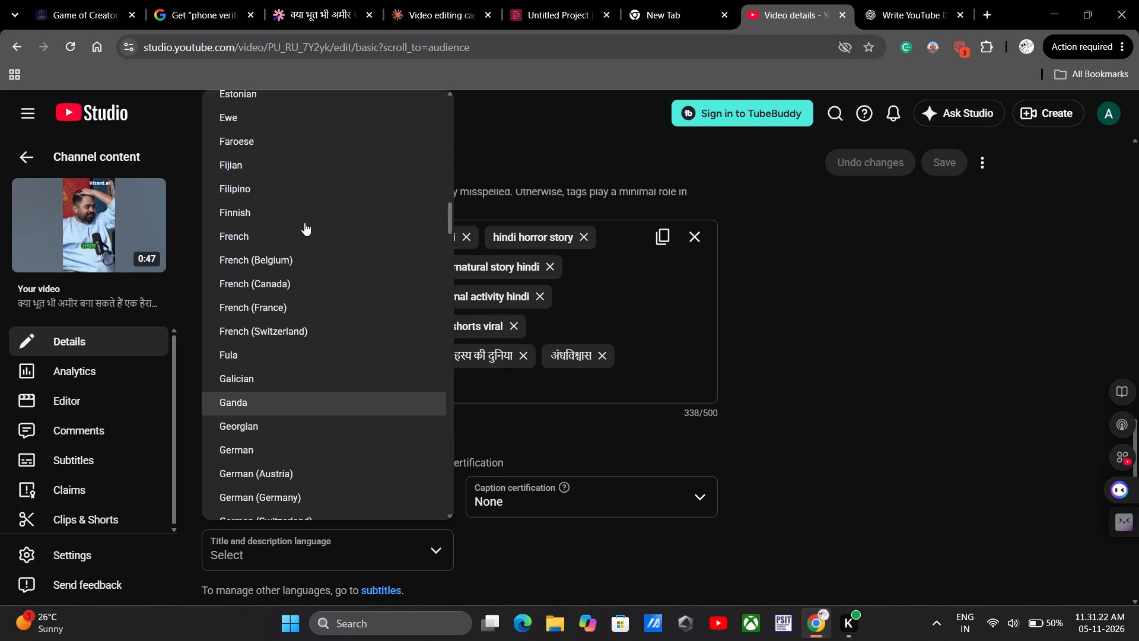
scroll(333, 346, down, 3)
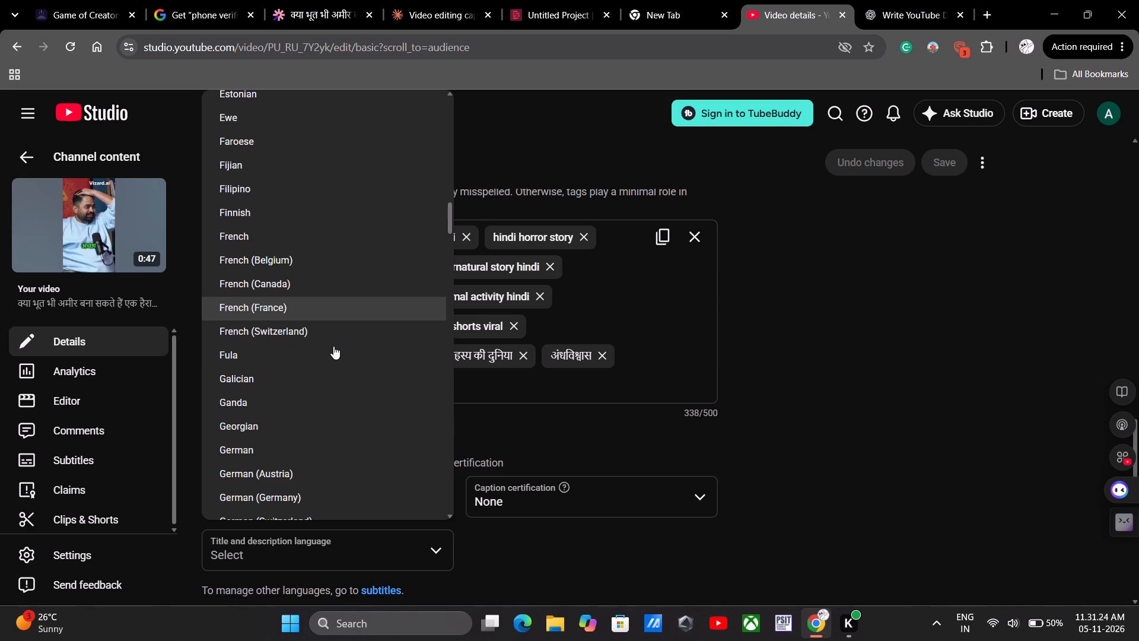
scroll(333, 344, down, 4)
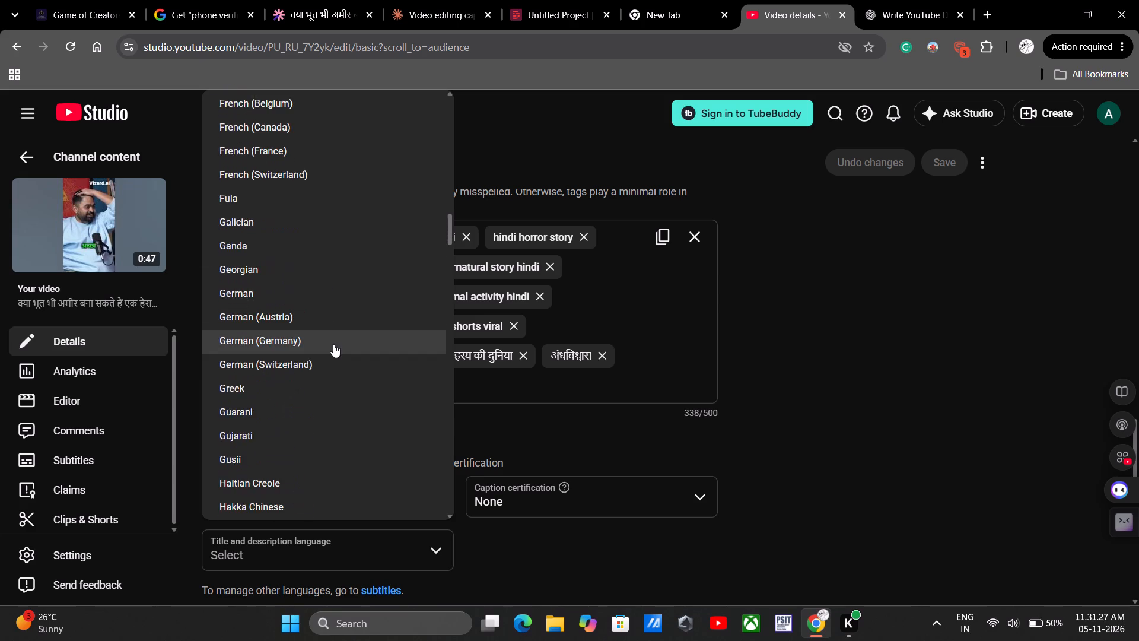
scroll(333, 344, down, 1)
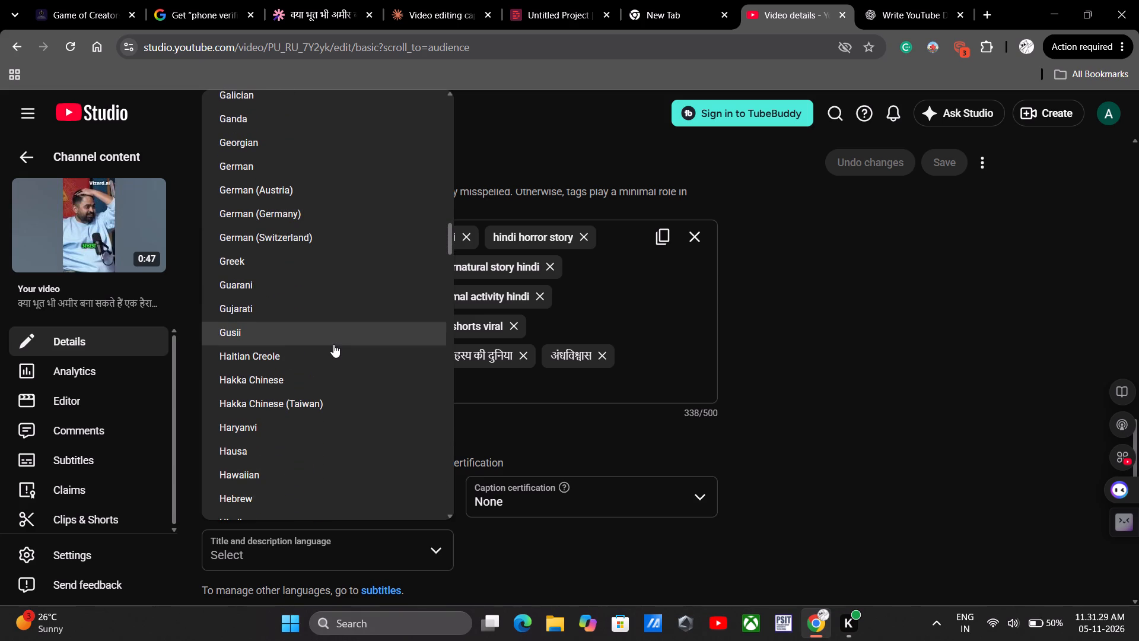
scroll(333, 344, down, 2)
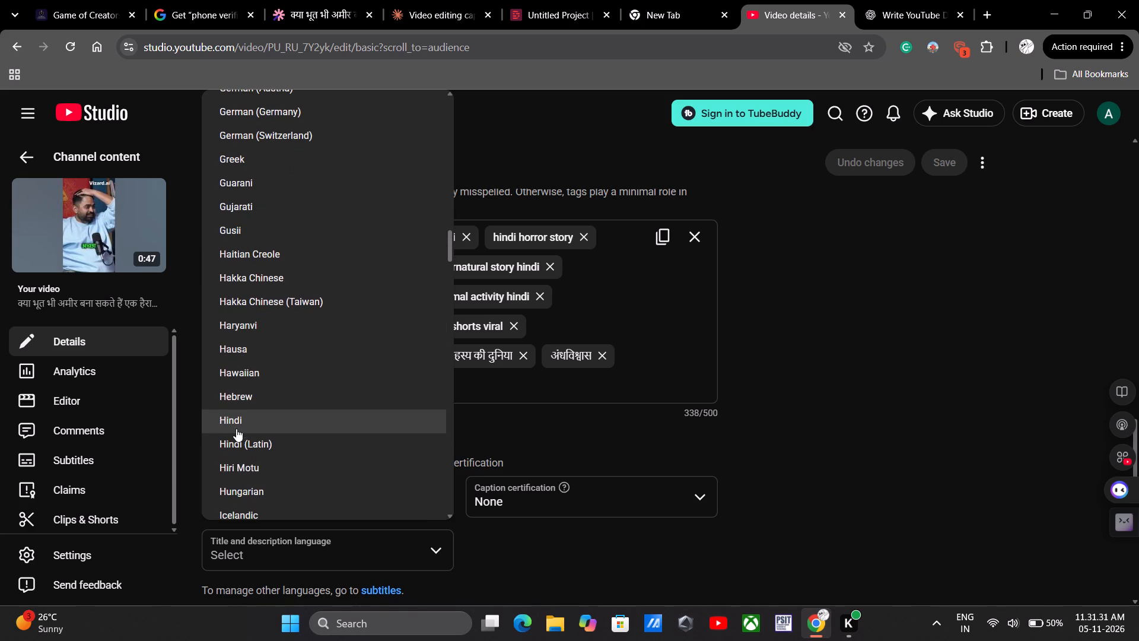
click(236, 427)
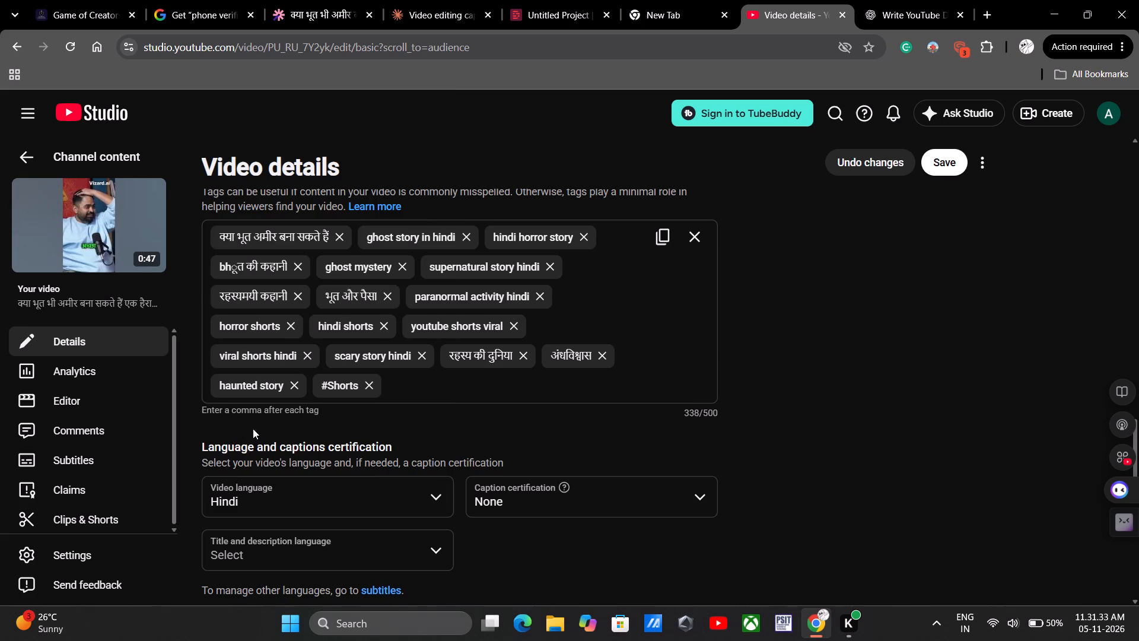
Look over the available caption certification options for the Short.
click(702, 496)
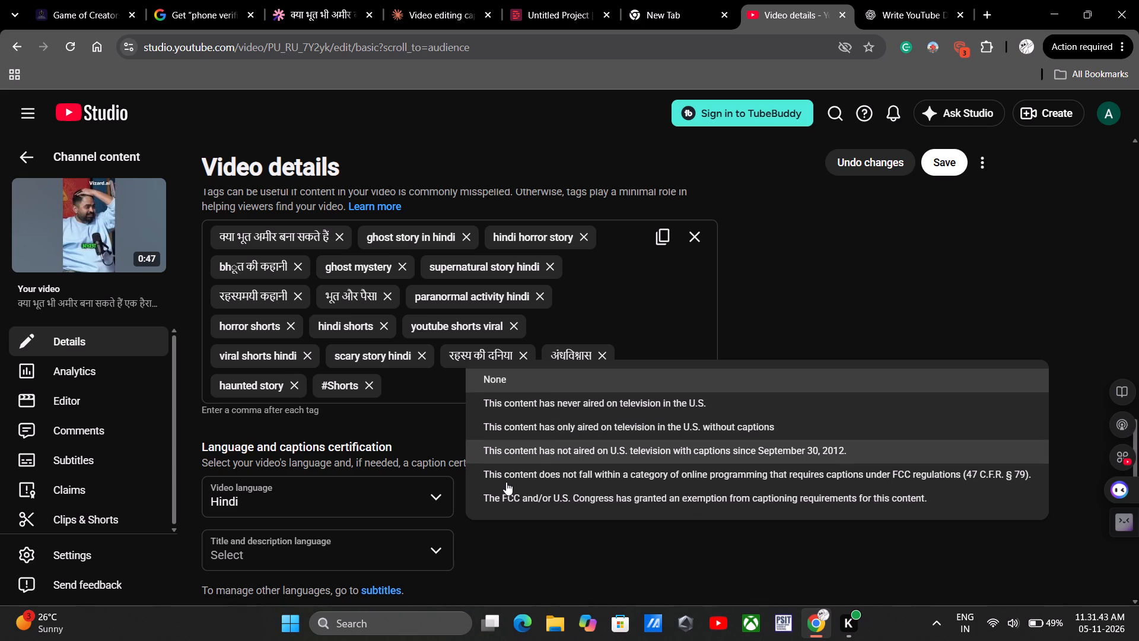
click(431, 551)
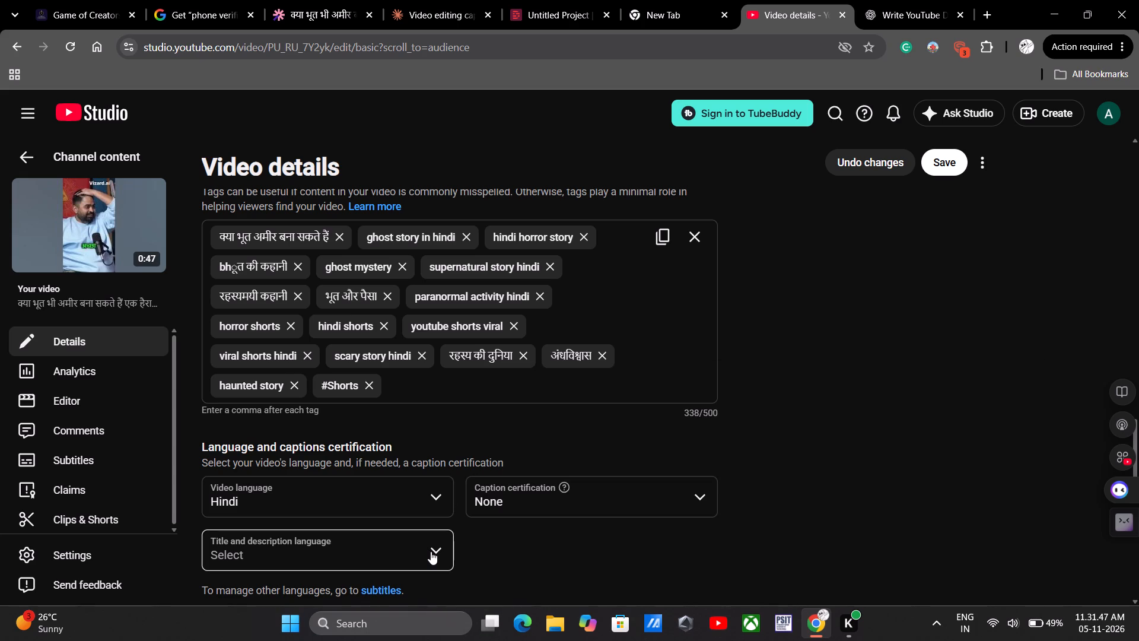
Set the Short's title and description language to Hindi.
click(438, 551)
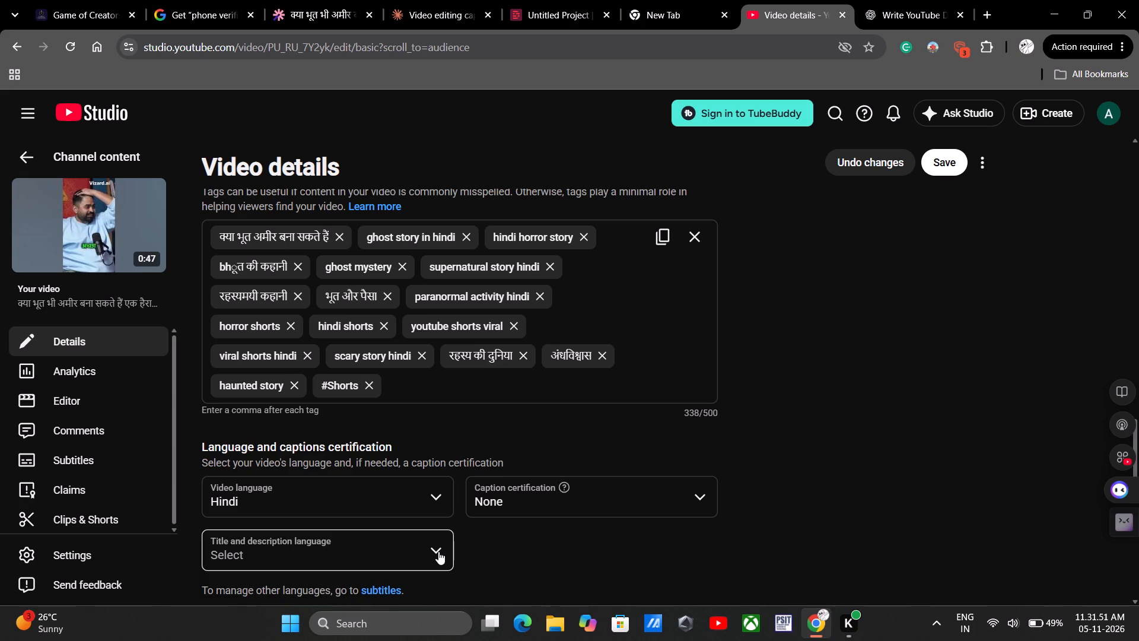
click(438, 551)
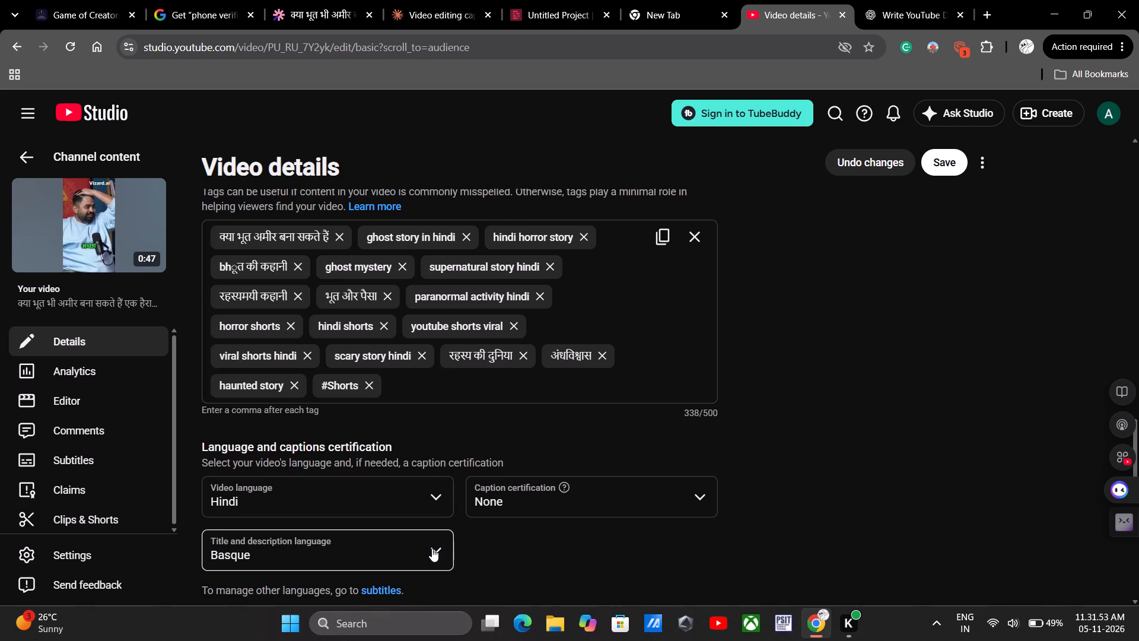
click(432, 548)
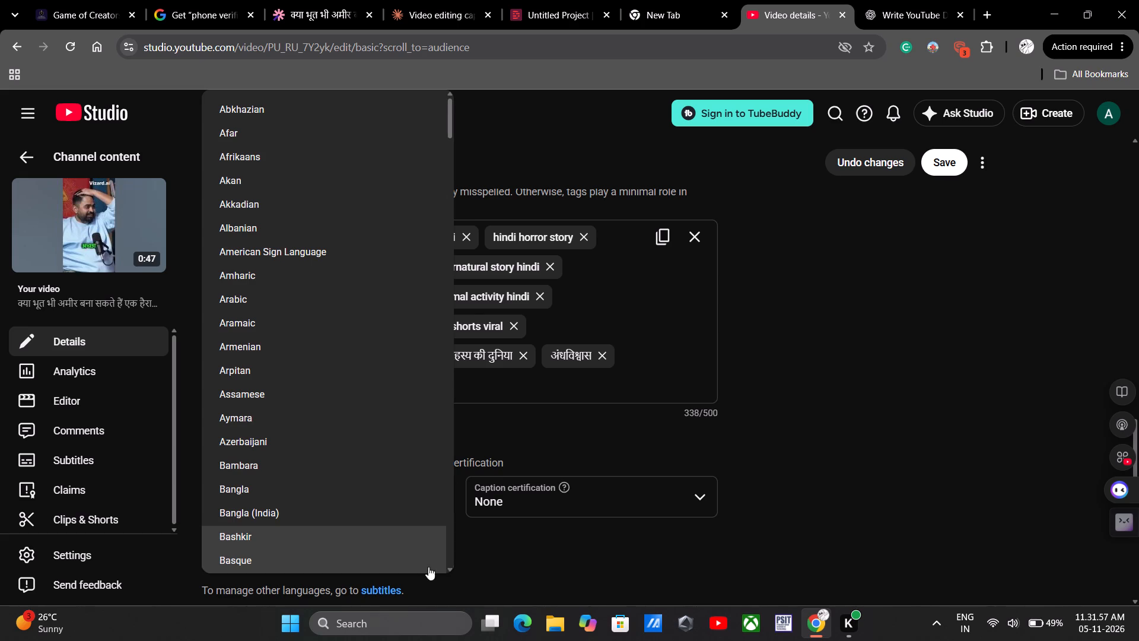
scroll(400, 455, down, 3)
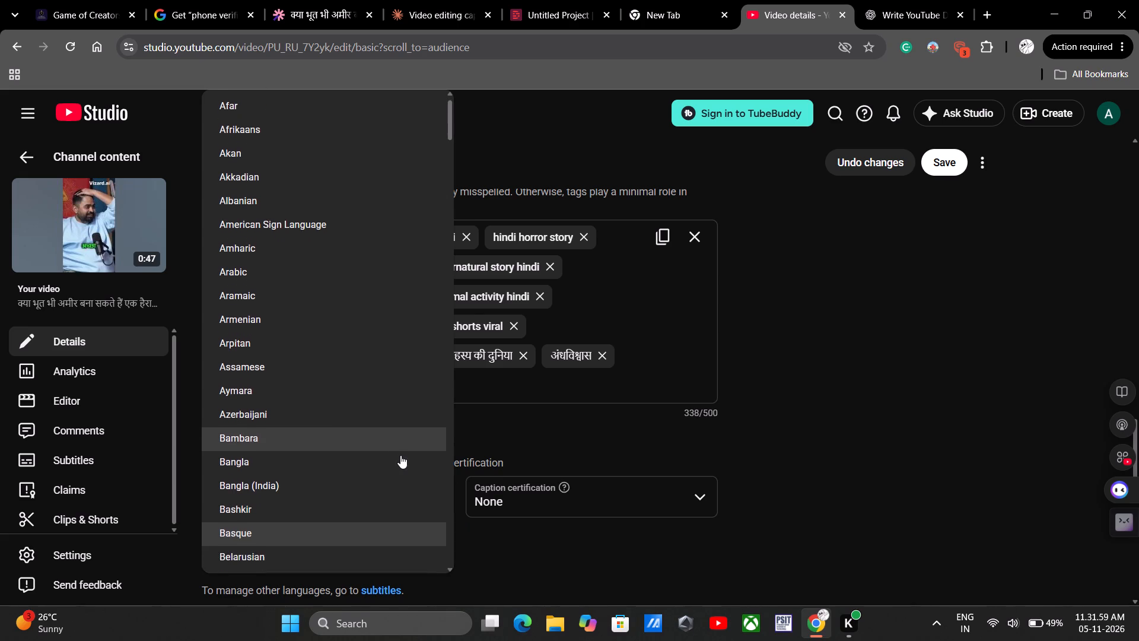
scroll(400, 455, down, 12)
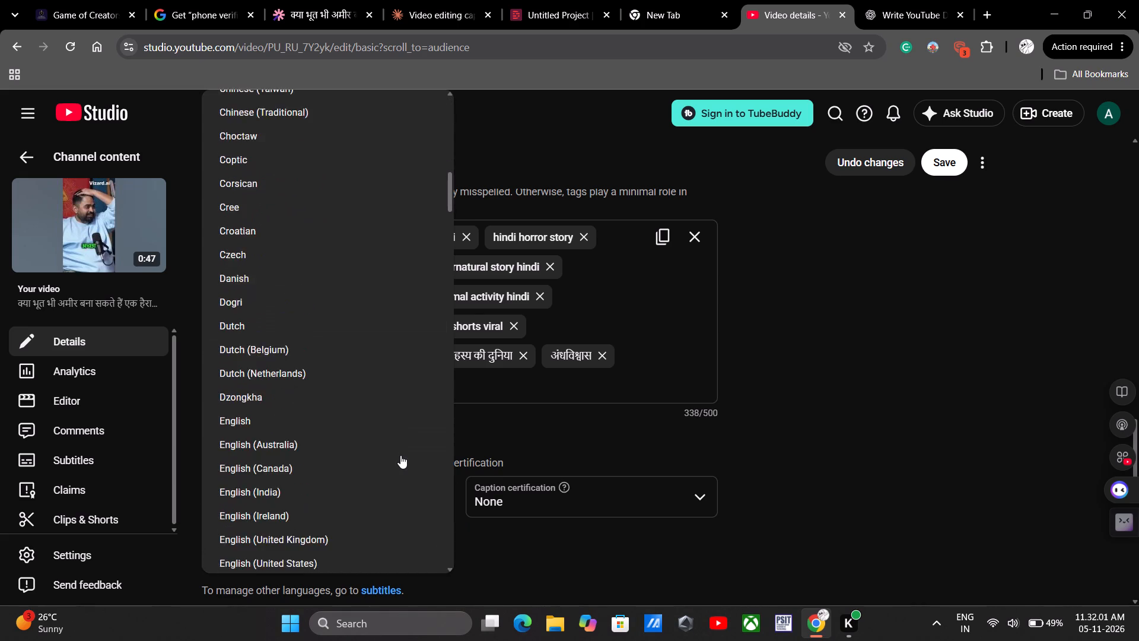
scroll(400, 455, down, 4)
scroll(400, 455, up, 14)
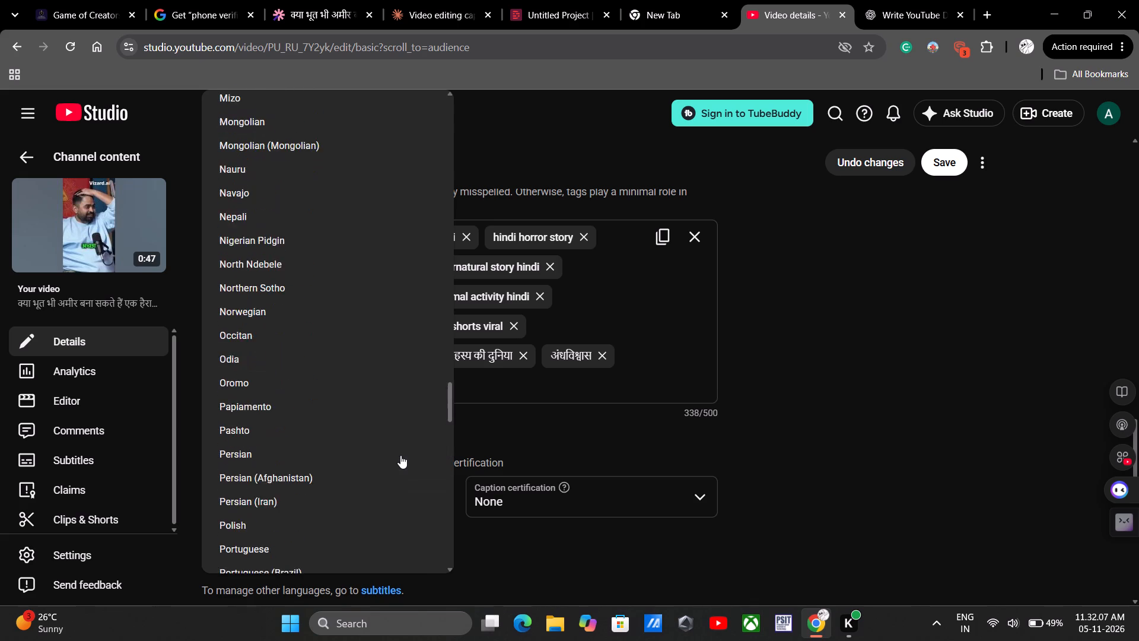
scroll(400, 455, up, 9)
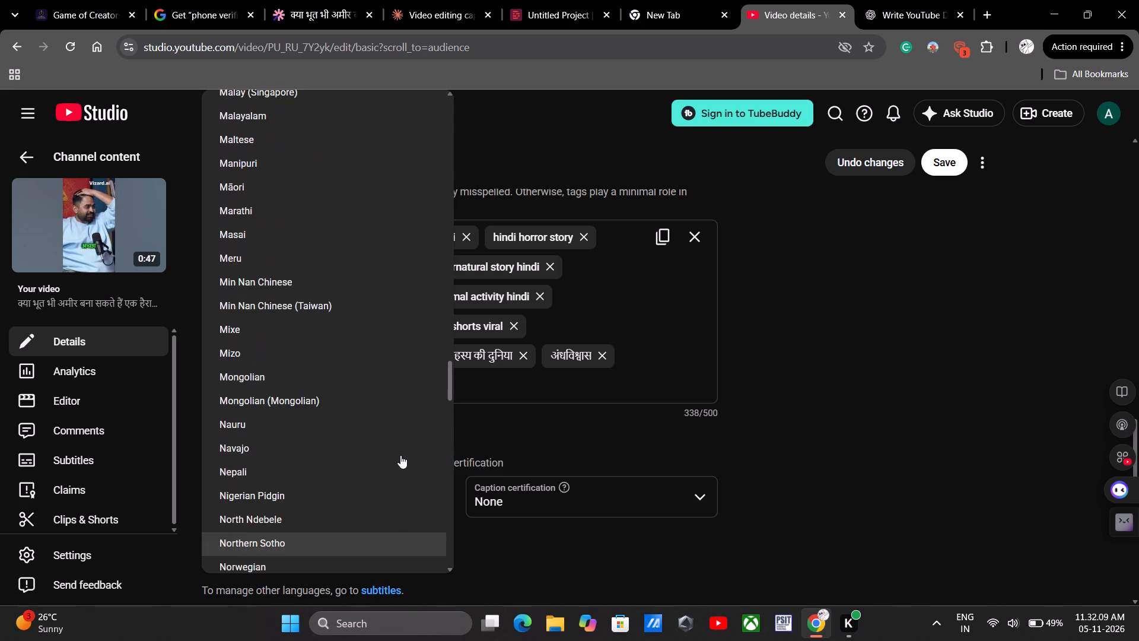
scroll(400, 455, up, 8)
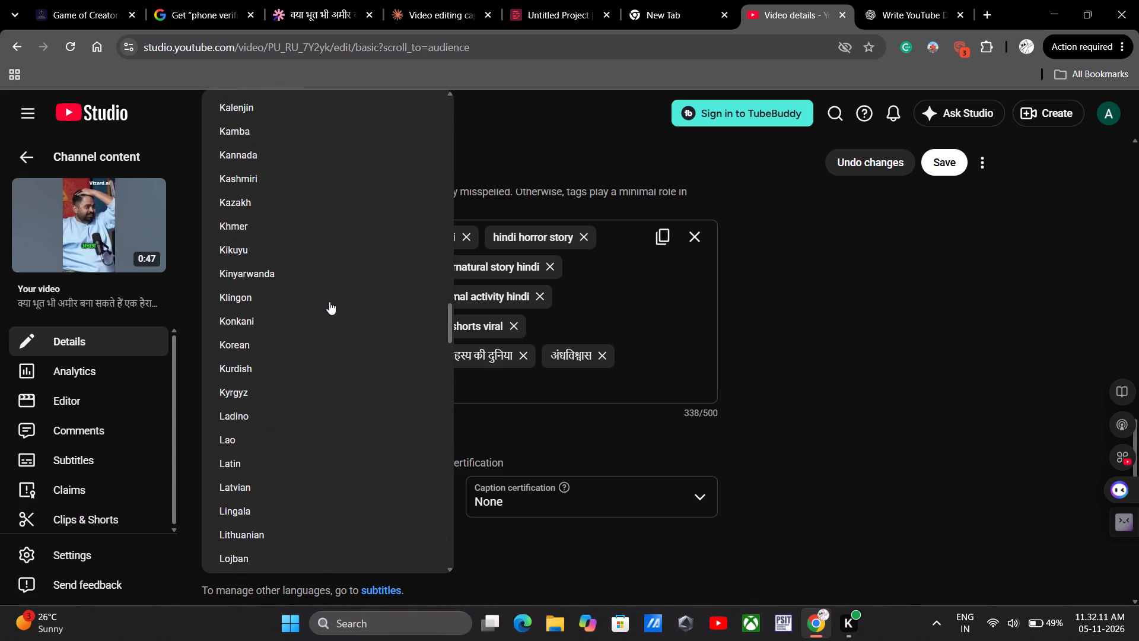
scroll(311, 231, up, 6)
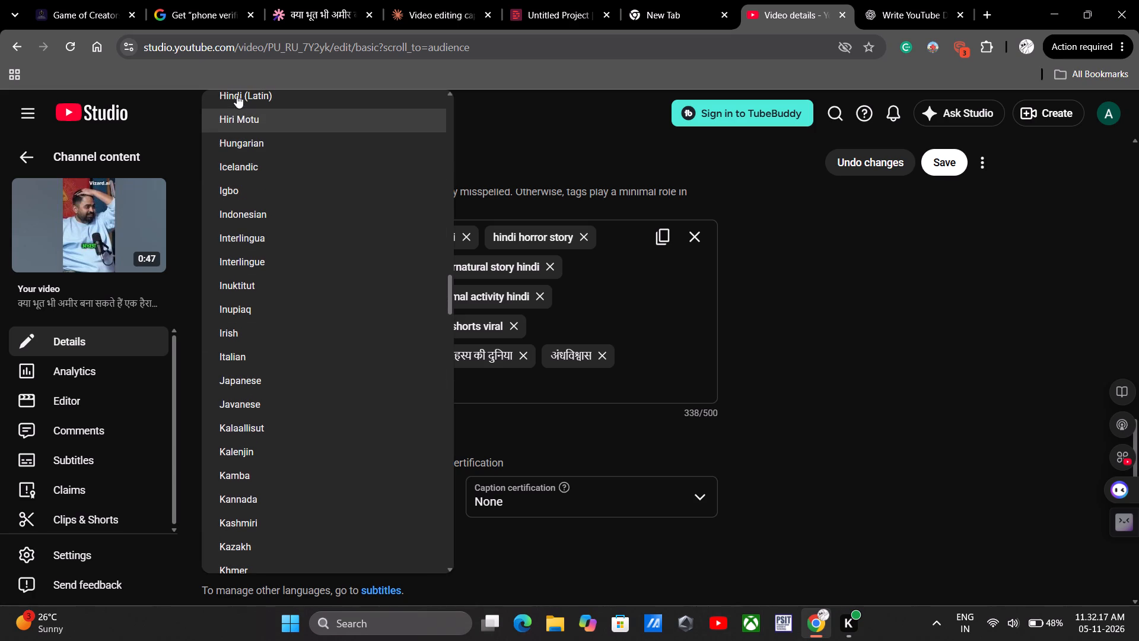
scroll(253, 134, up, 1)
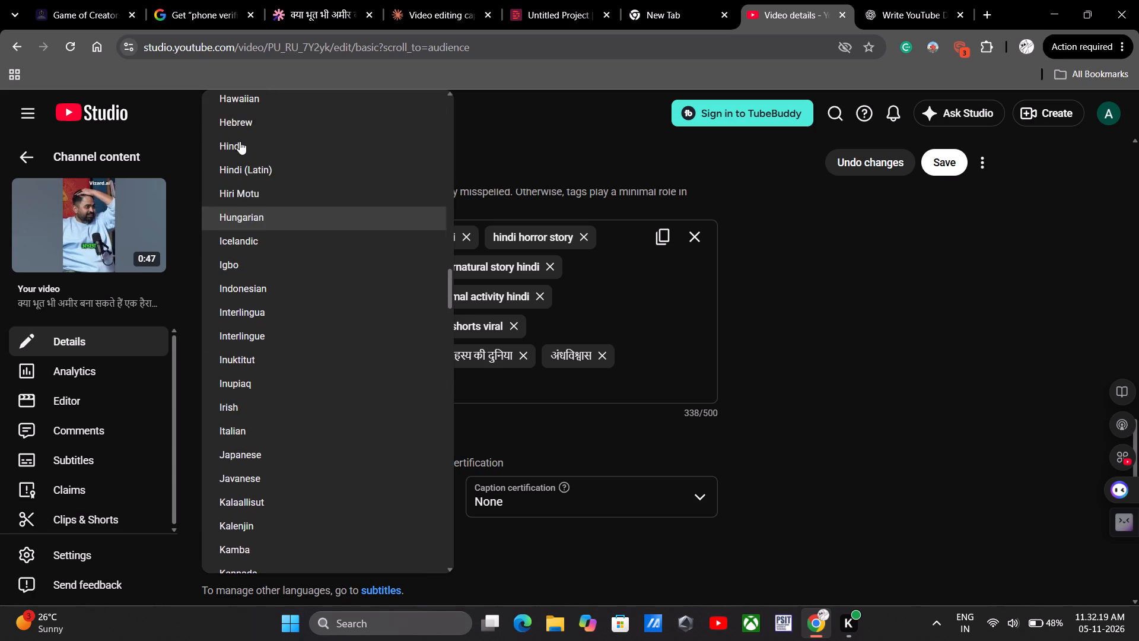
double_click(240, 147)
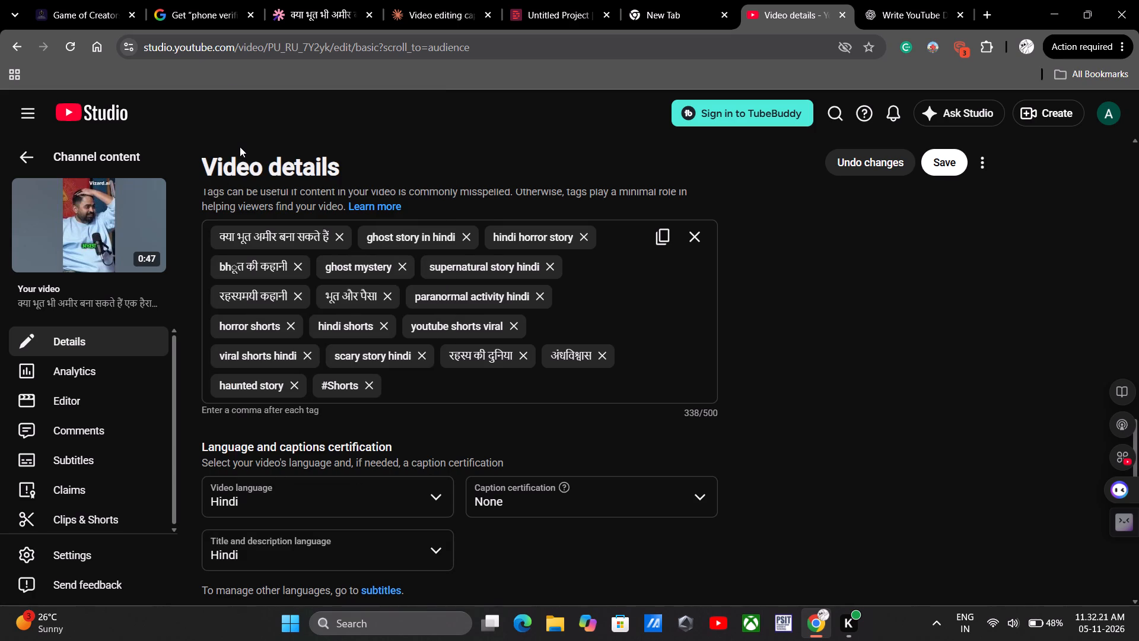
click(833, 472)
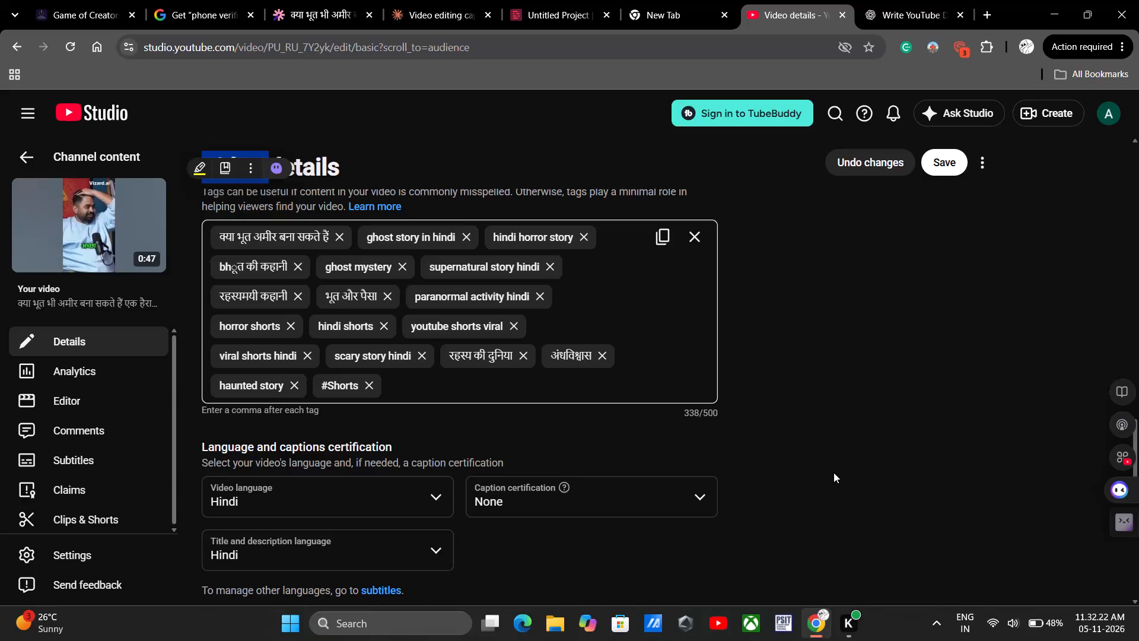
Review the Short's remaining details, from recording date and license through remixing and category to comments and ratings.
scroll(833, 472, down, 4)
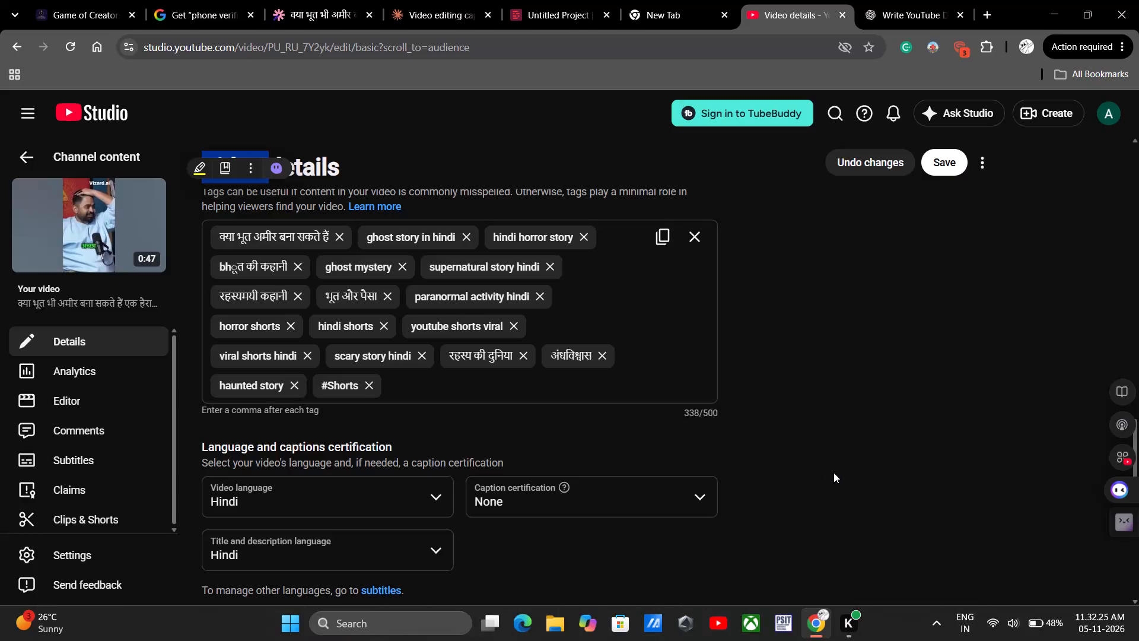
scroll(833, 472, down, 4)
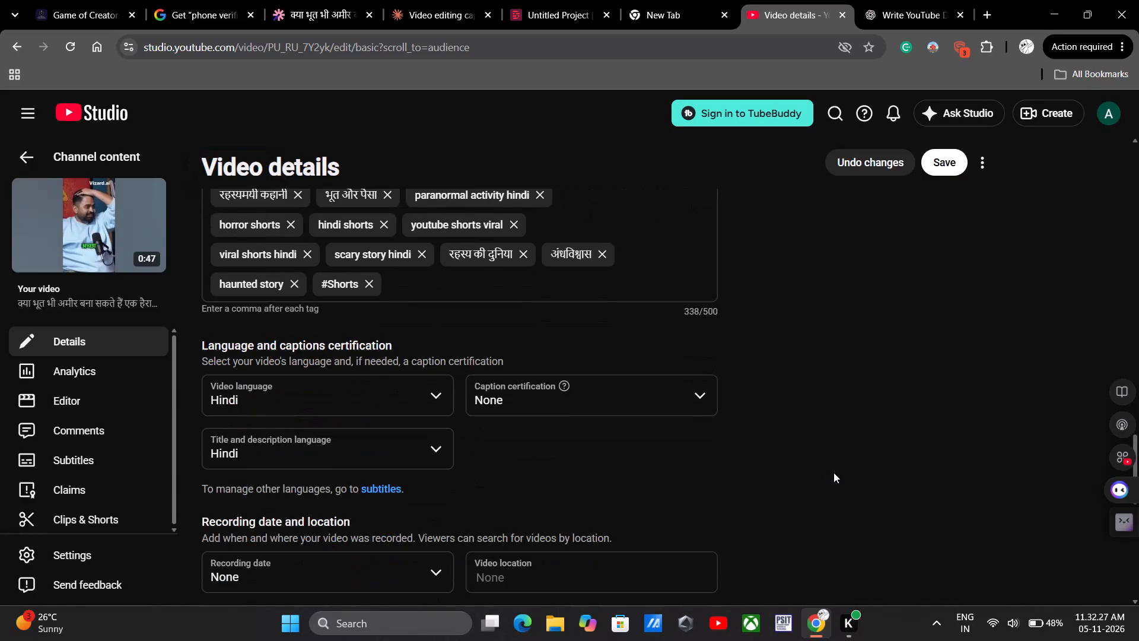
scroll(833, 472, down, 1)
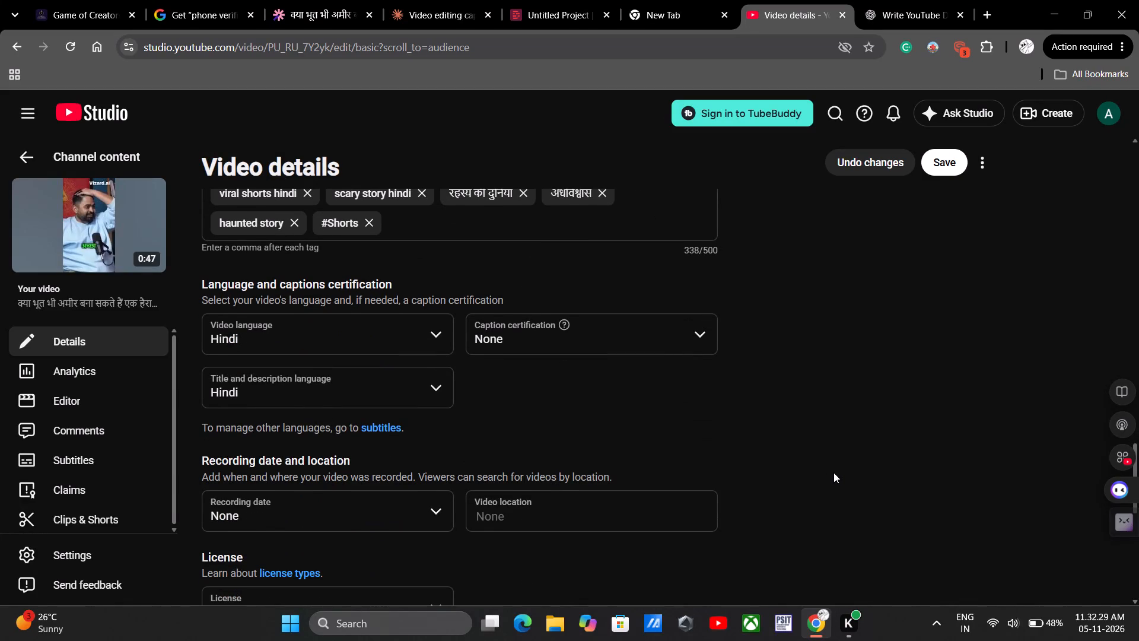
scroll(833, 472, down, 6)
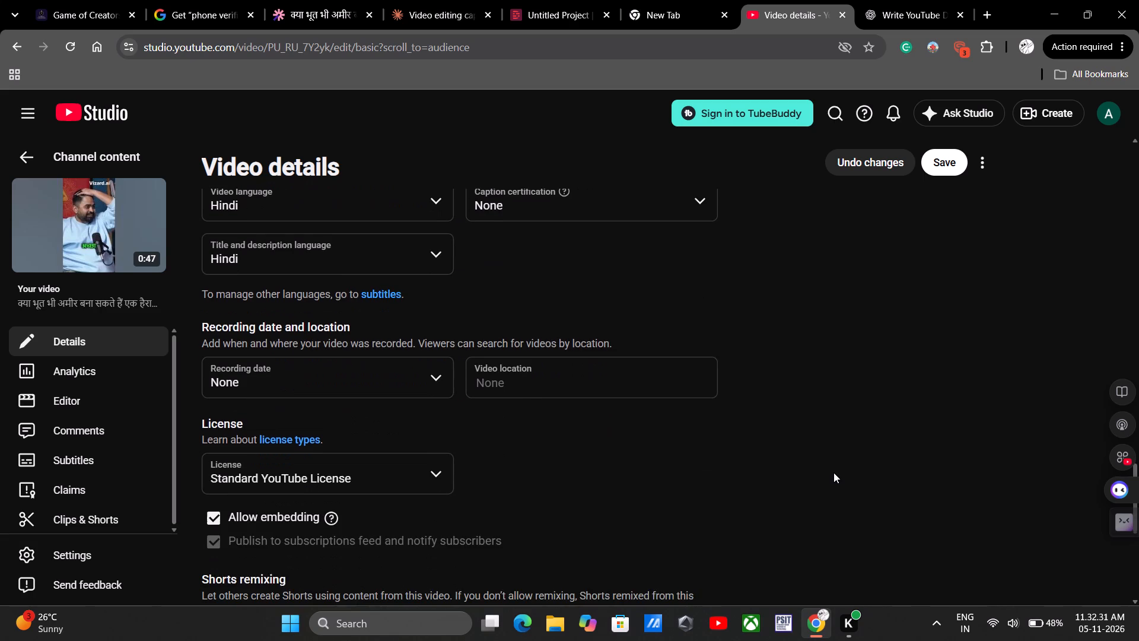
scroll(833, 472, down, 8)
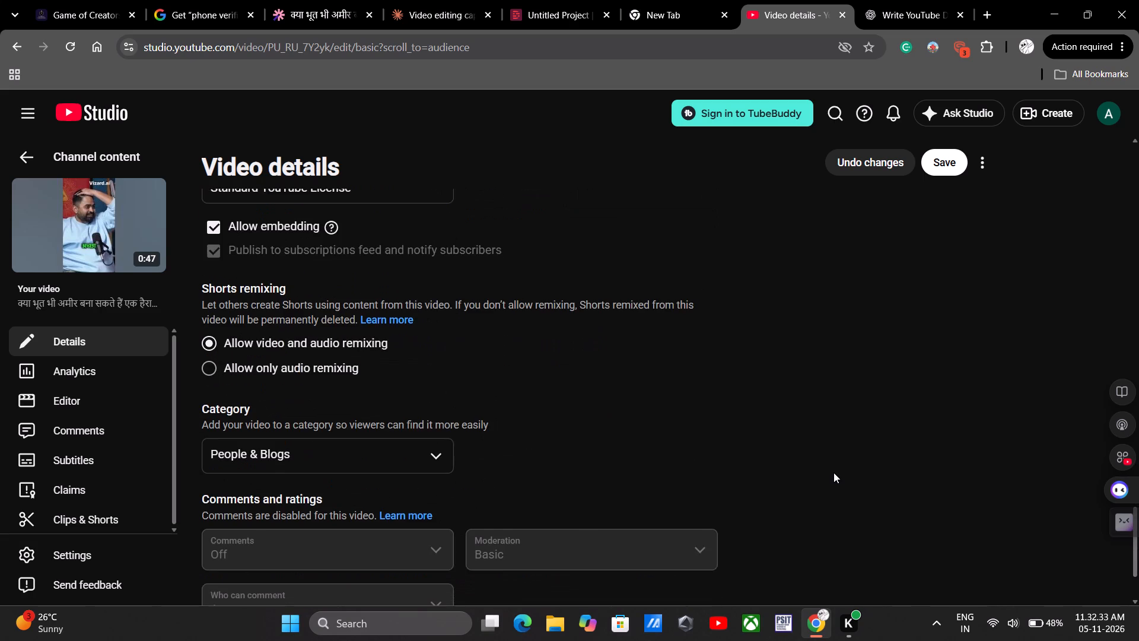
scroll(833, 472, down, 3)
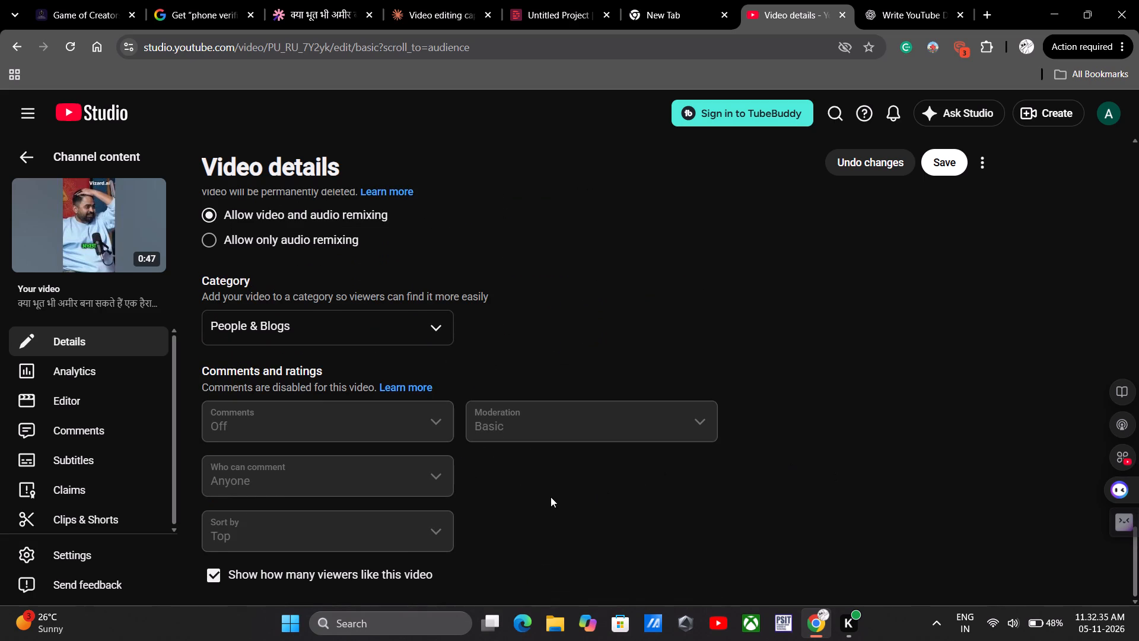
click(435, 420)
scroll(541, 512, down, 3)
scroll(541, 389, down, 12)
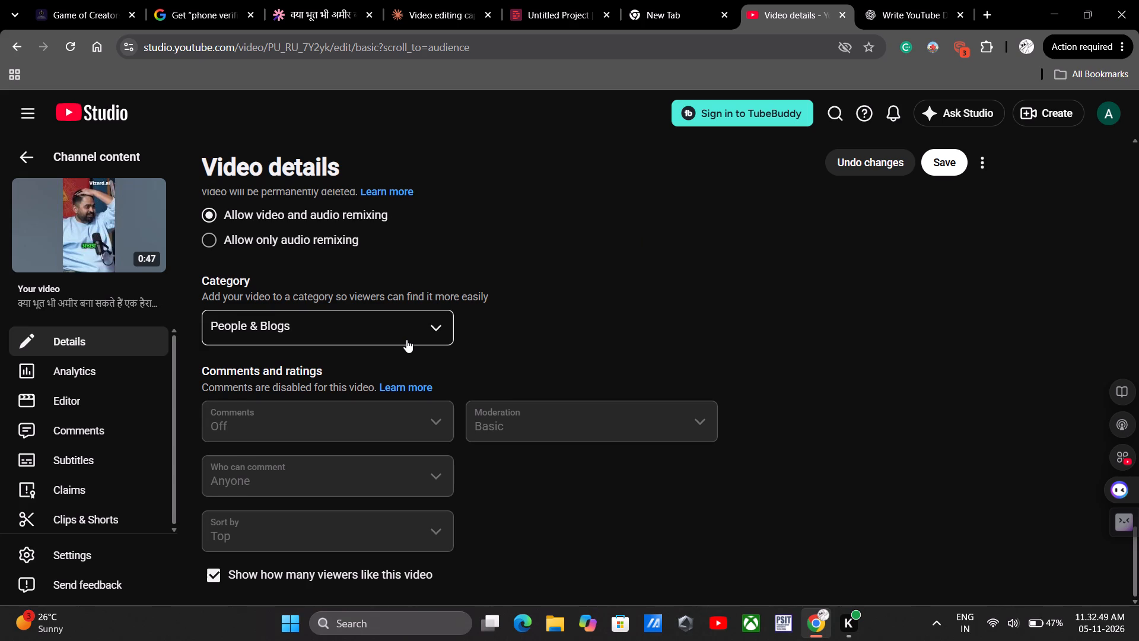
scroll(406, 339, down, 6)
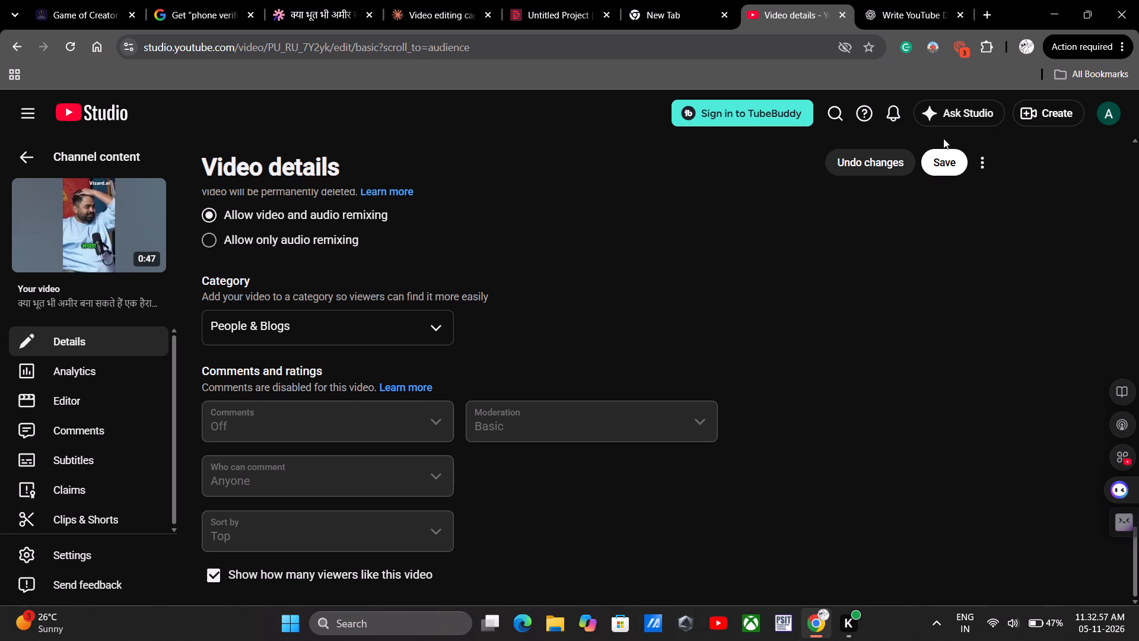
Save the changes to the Short's video details.
click(941, 158)
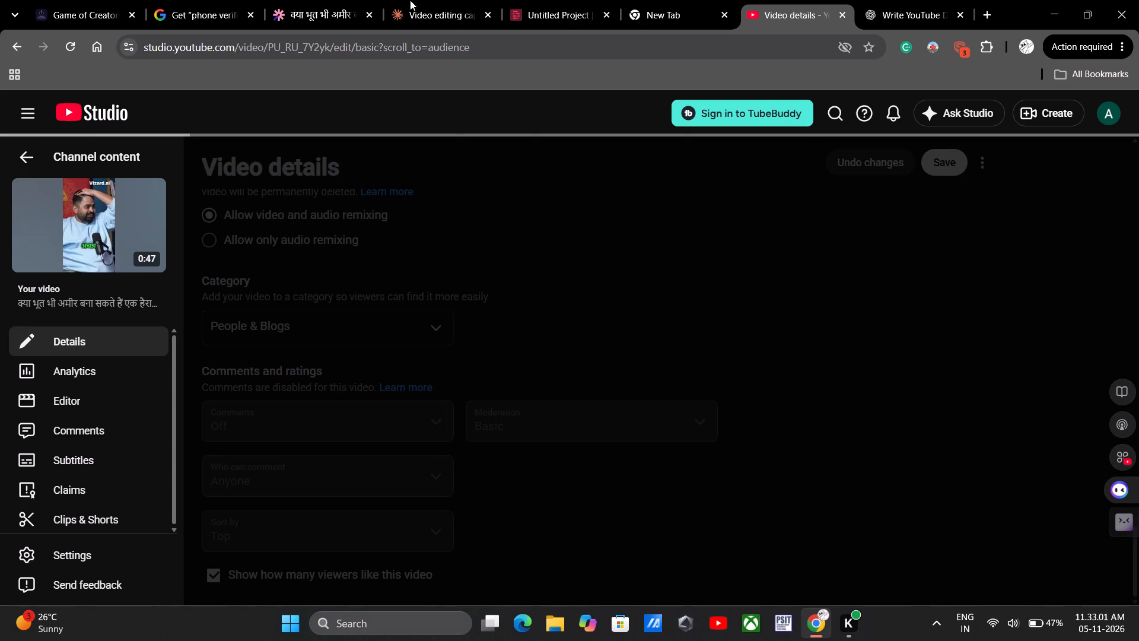
Switch from the Short's video details to the open Game of Creators page.
click(98, 18)
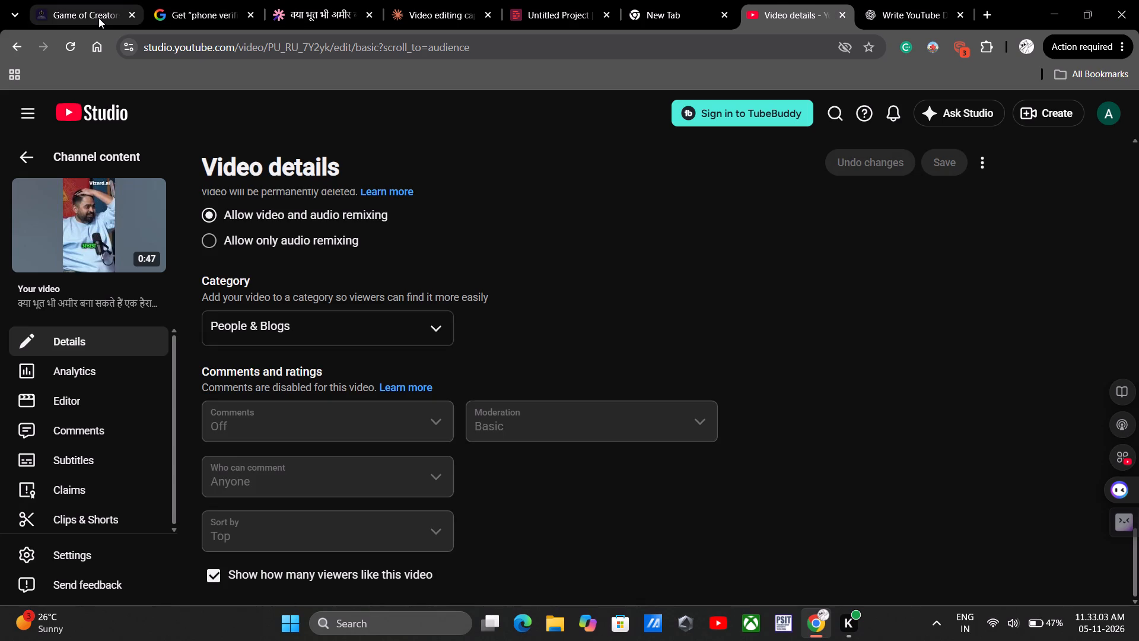